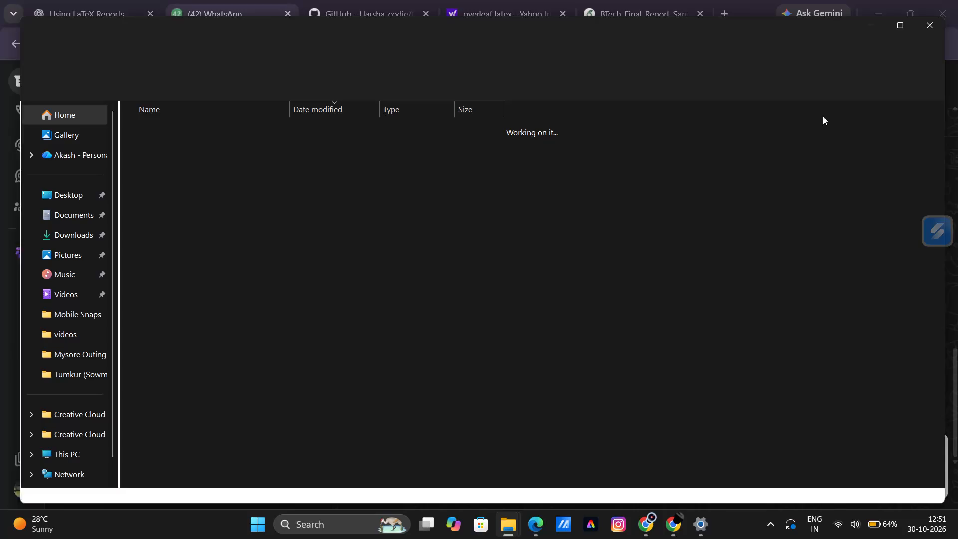
Open the presentation file "ISE 7th sem Major Project PPT_Review-2_CodeGuard".
{"action": "double_click", "coordinate": [351, 138]}
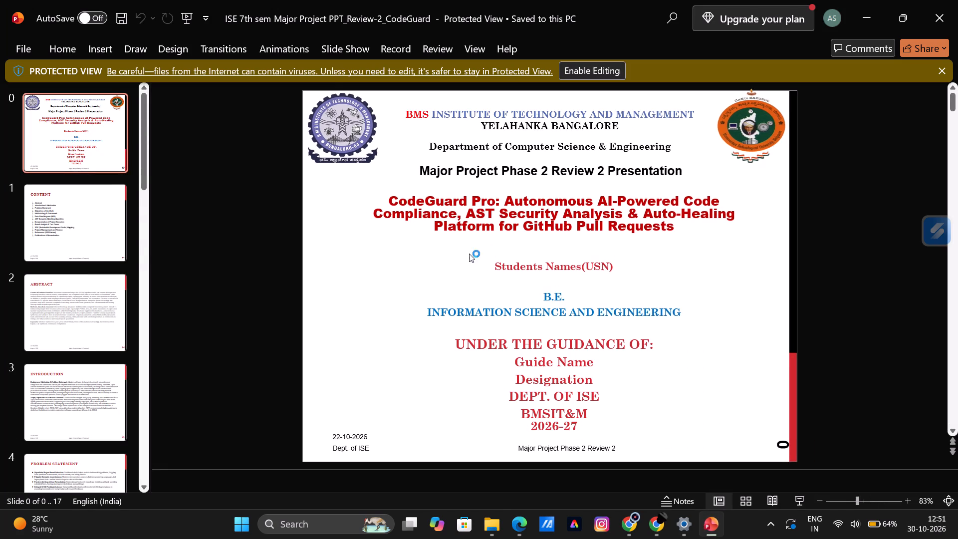
Review the project slides from Content, Abstract and Introduction through References Parts 2 and 3 and Publications, and return to the Content slide.
{"action": "left_click", "coordinate": [85, 234]}
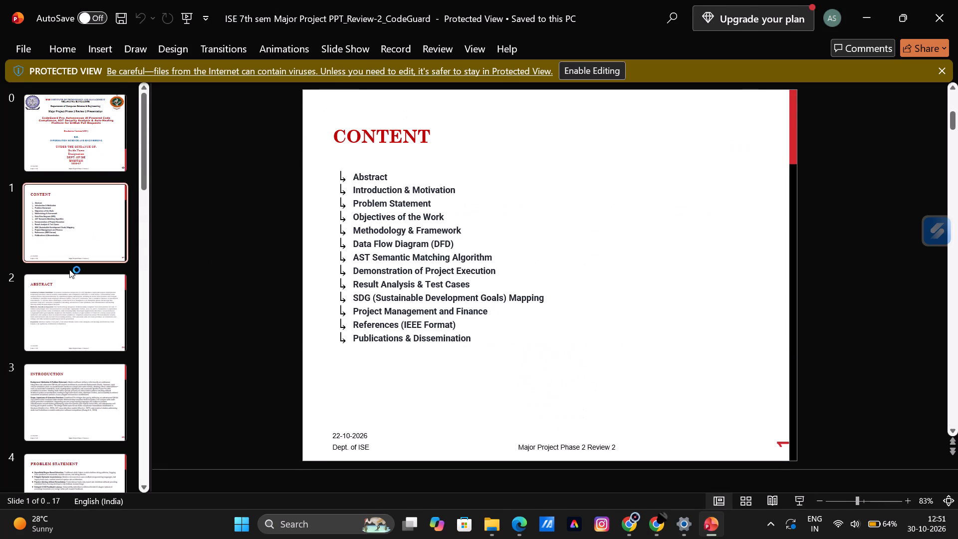
{"action": "left_click", "coordinate": [69, 269]}
{"action": "left_click", "coordinate": [78, 313]}
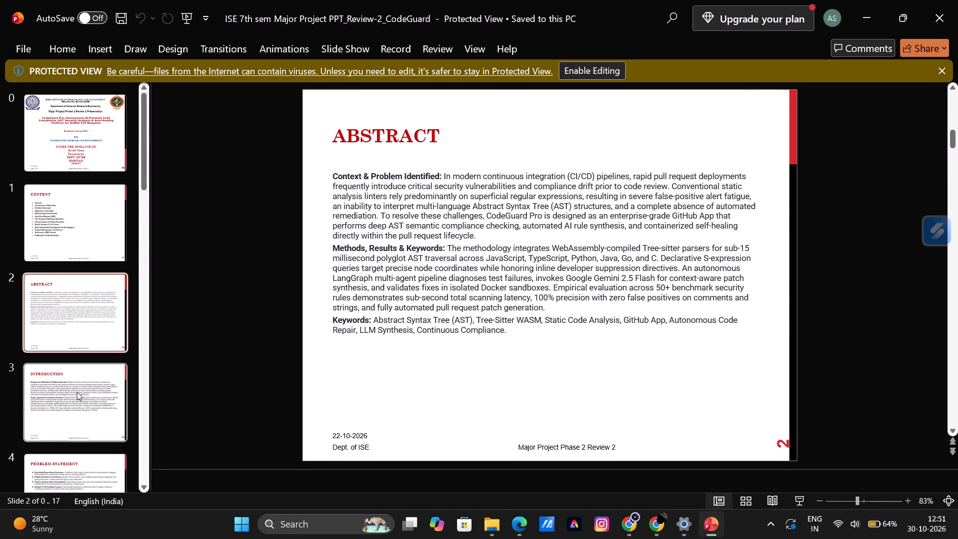
{"action": "left_click", "coordinate": [77, 392]}
{"action": "scroll", "coordinate": [106, 399], "scroll_direction": "down", "scroll_amount": 4}
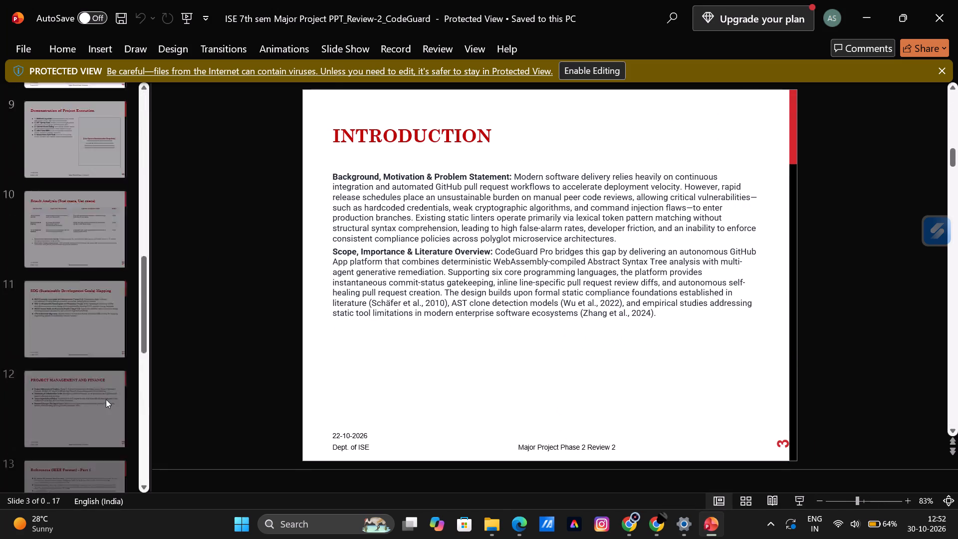
{"action": "scroll", "coordinate": [106, 399], "scroll_direction": "down", "scroll_amount": 3}
{"action": "right_click", "coordinate": [106, 399]}
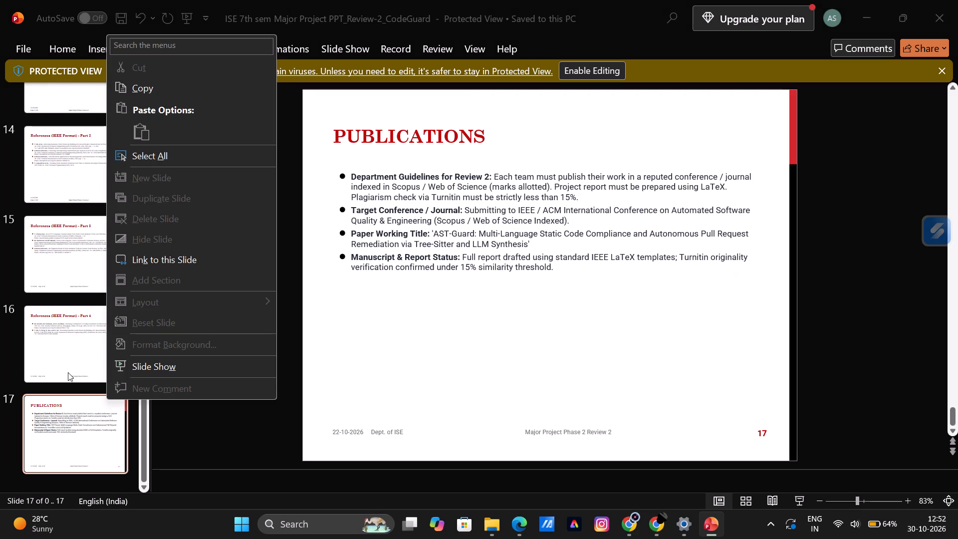
{"action": "left_click", "coordinate": [48, 362]}
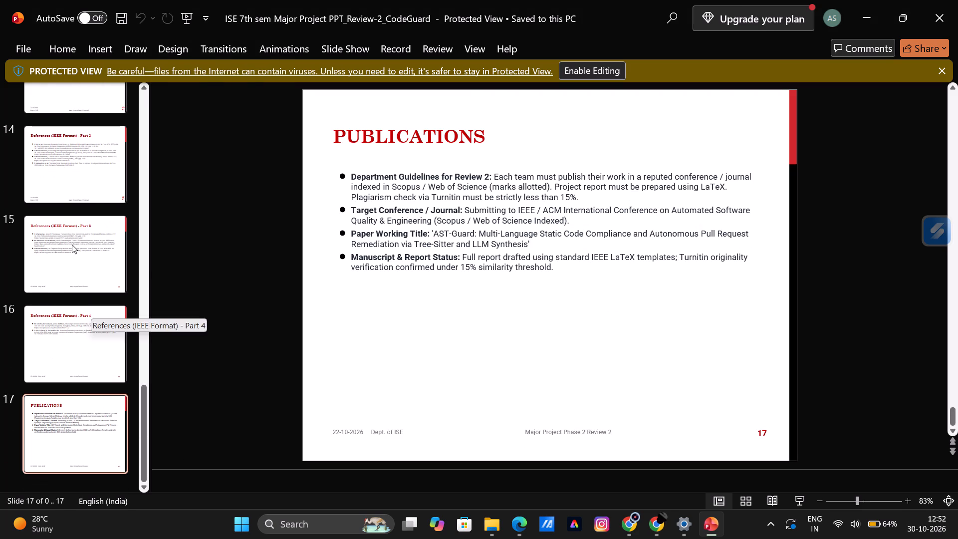
{"action": "left_click", "coordinate": [70, 244]}
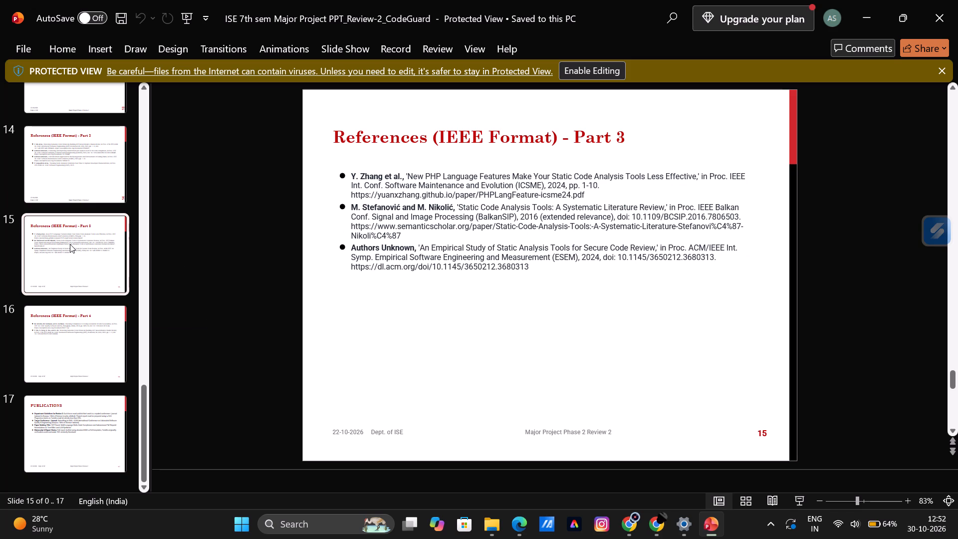
{"action": "left_click", "coordinate": [40, 200]}
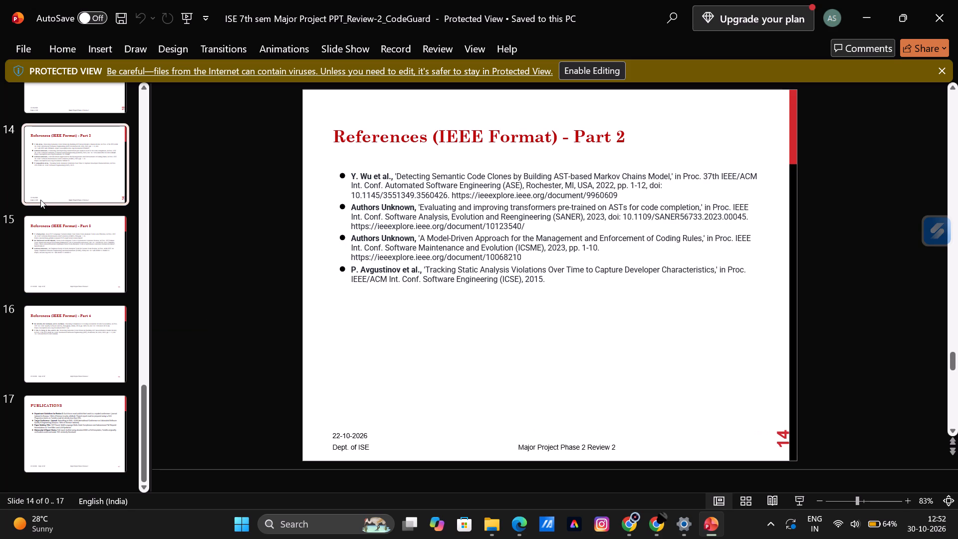
{"action": "scroll", "coordinate": [40, 200], "scroll_direction": "up", "scroll_amount": 6}
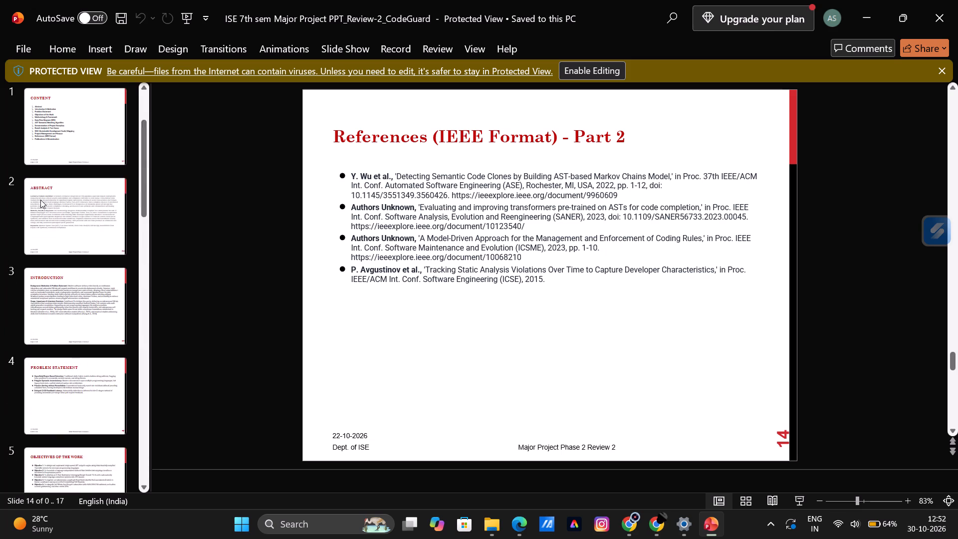
{"action": "scroll", "coordinate": [40, 200], "scroll_direction": "up", "scroll_amount": 1}
{"action": "left_click", "coordinate": [69, 213]}
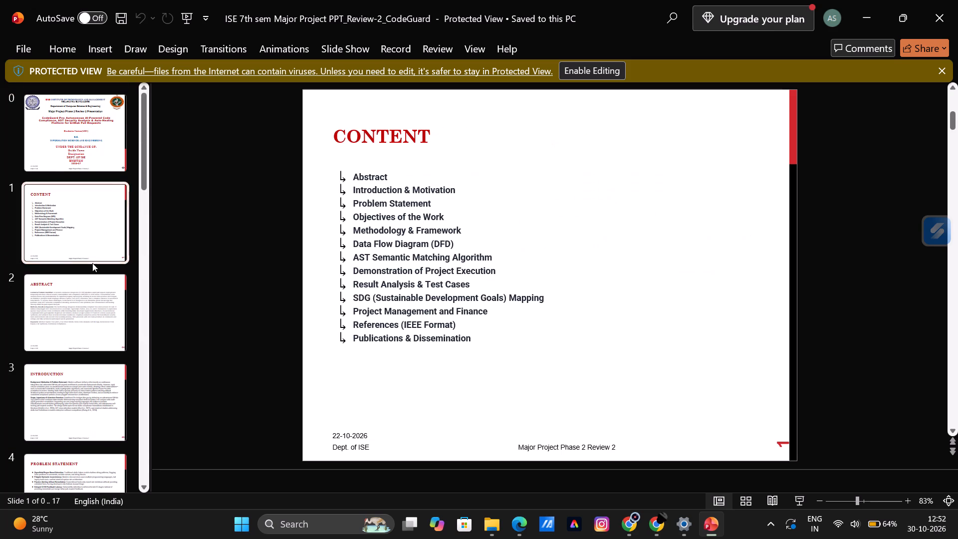
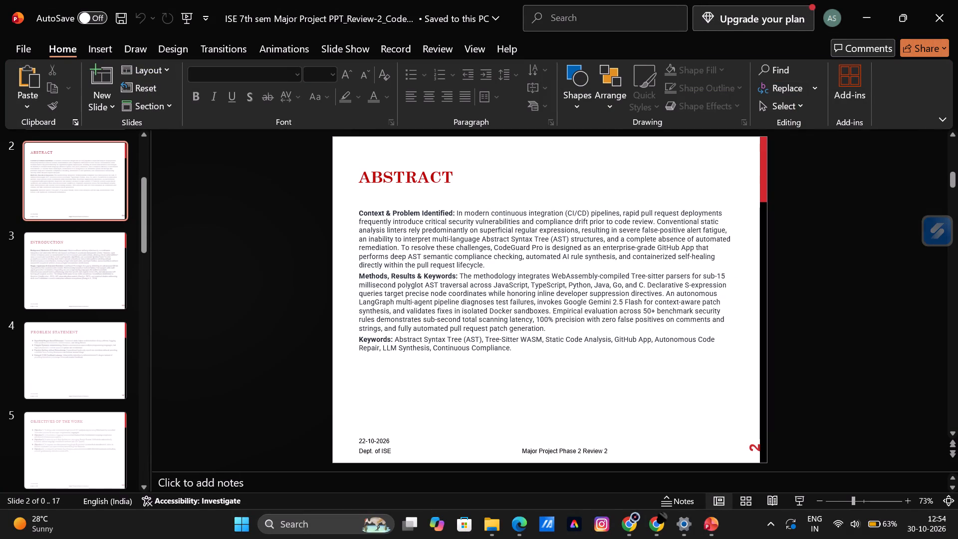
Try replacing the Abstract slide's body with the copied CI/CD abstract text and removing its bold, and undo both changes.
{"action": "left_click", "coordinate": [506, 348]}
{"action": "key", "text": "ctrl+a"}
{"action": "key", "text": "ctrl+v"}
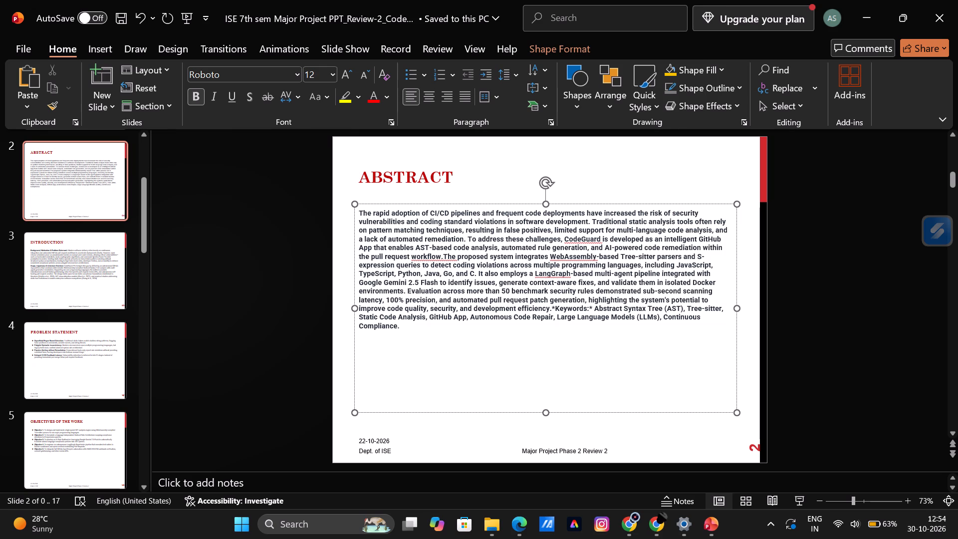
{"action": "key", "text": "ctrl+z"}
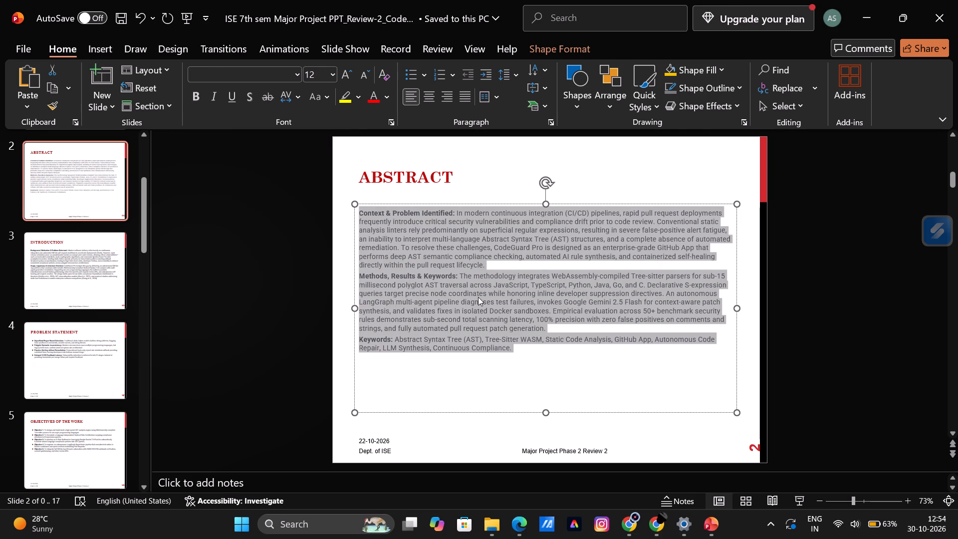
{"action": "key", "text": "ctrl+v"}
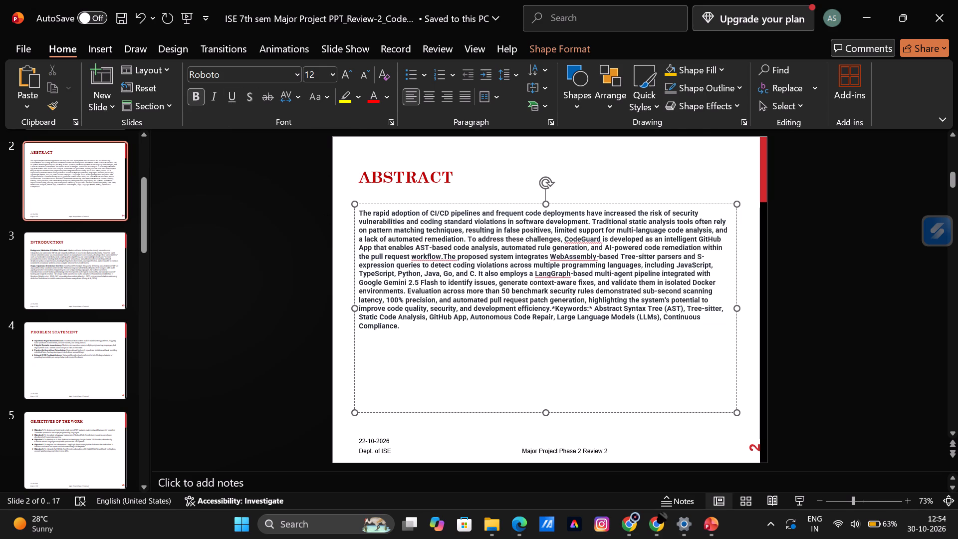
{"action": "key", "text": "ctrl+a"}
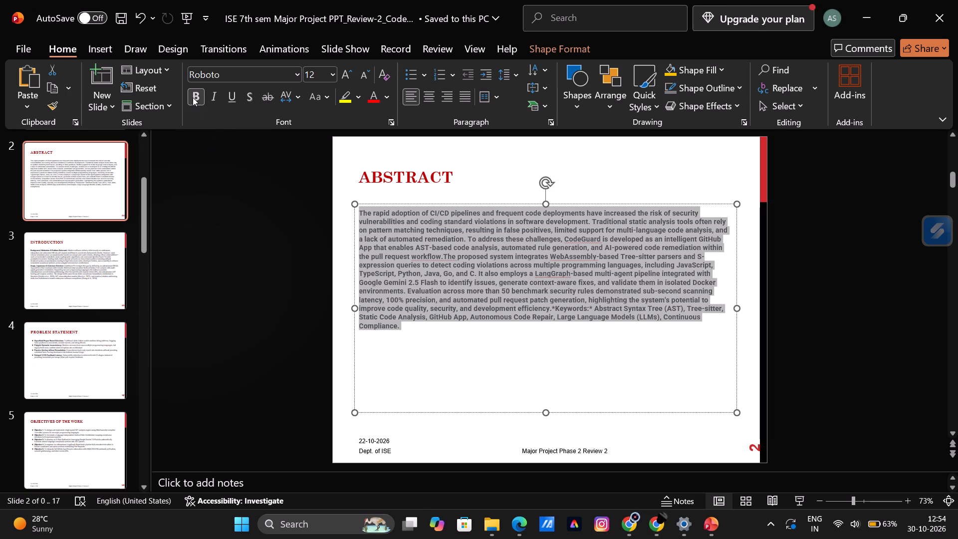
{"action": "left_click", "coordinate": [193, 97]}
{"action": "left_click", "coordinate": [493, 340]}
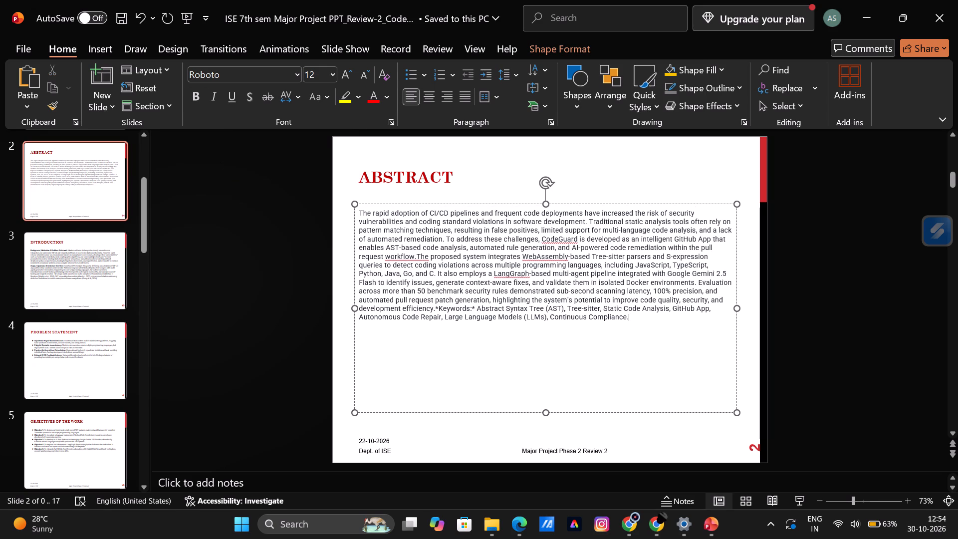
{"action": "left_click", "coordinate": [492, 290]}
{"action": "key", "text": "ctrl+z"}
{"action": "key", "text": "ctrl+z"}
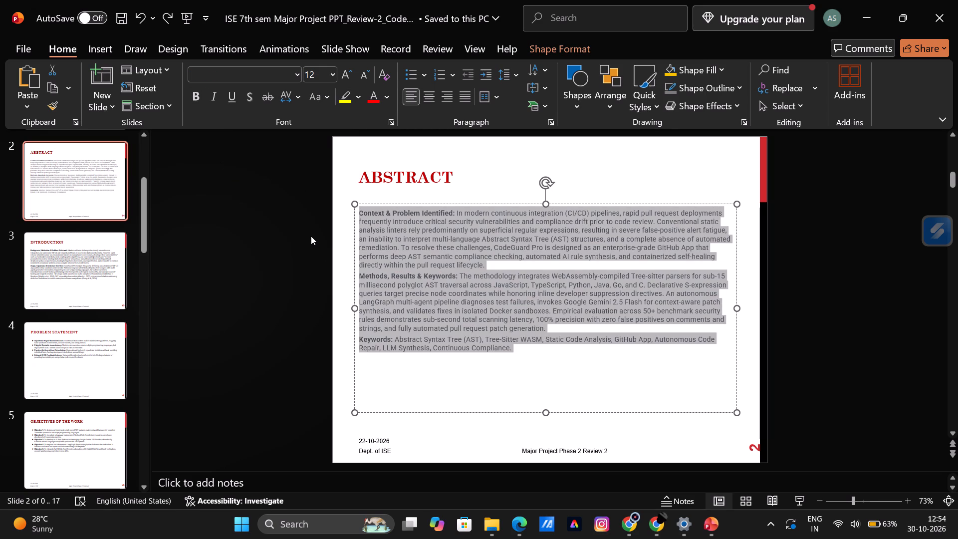
Replace all body text on the Abstract slide with the copied CodeGuard abstract and remove its bold formatting.
{"action": "left_click", "coordinate": [393, 254]}
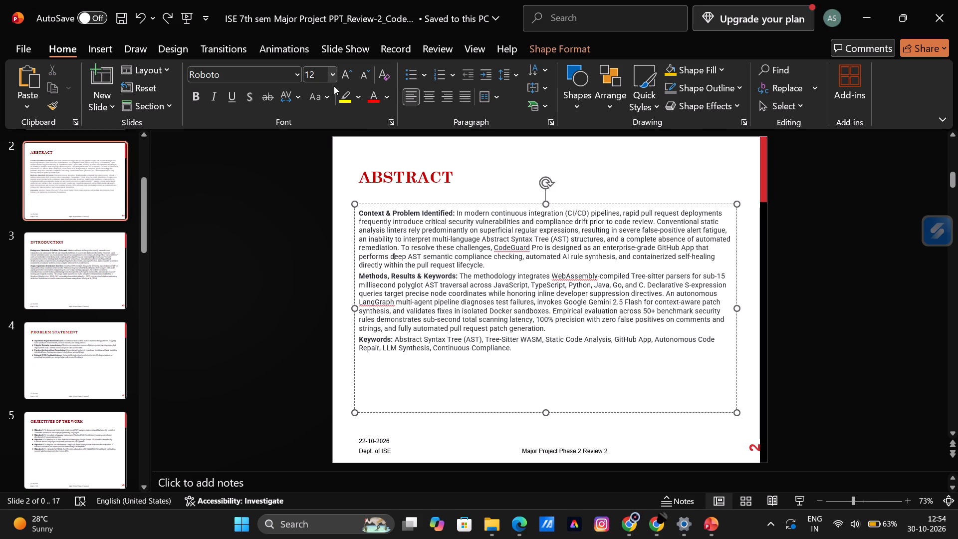
{"action": "left_click", "coordinate": [427, 297]}
{"action": "key", "text": "ctrl+a"}
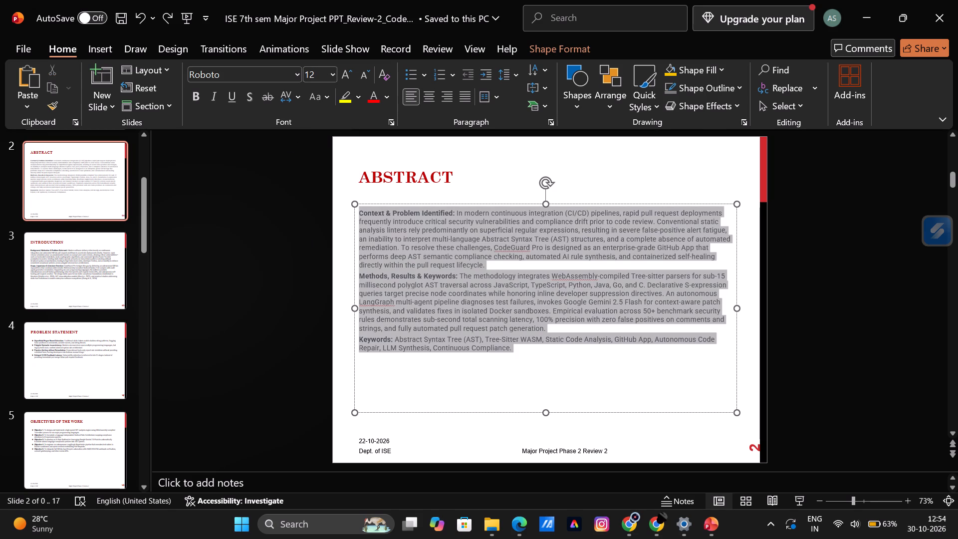
{"action": "key", "text": "ctrl+v"}
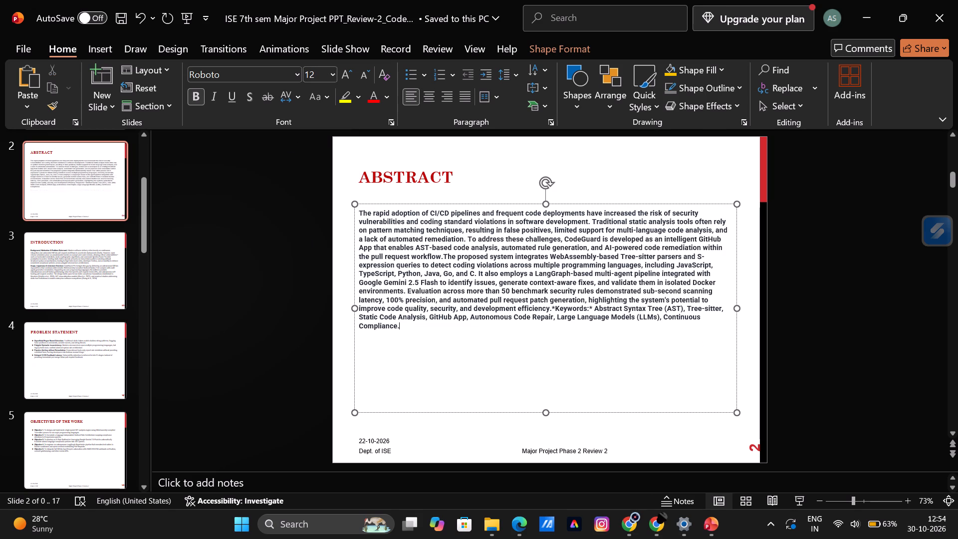
{"action": "key", "text": "ctrl+a"}
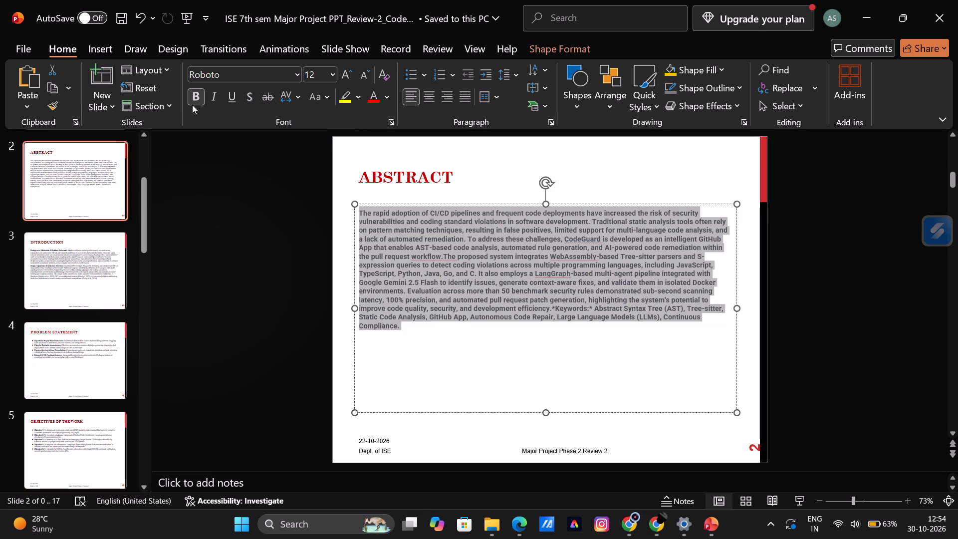
{"action": "left_click", "coordinate": [194, 97]}
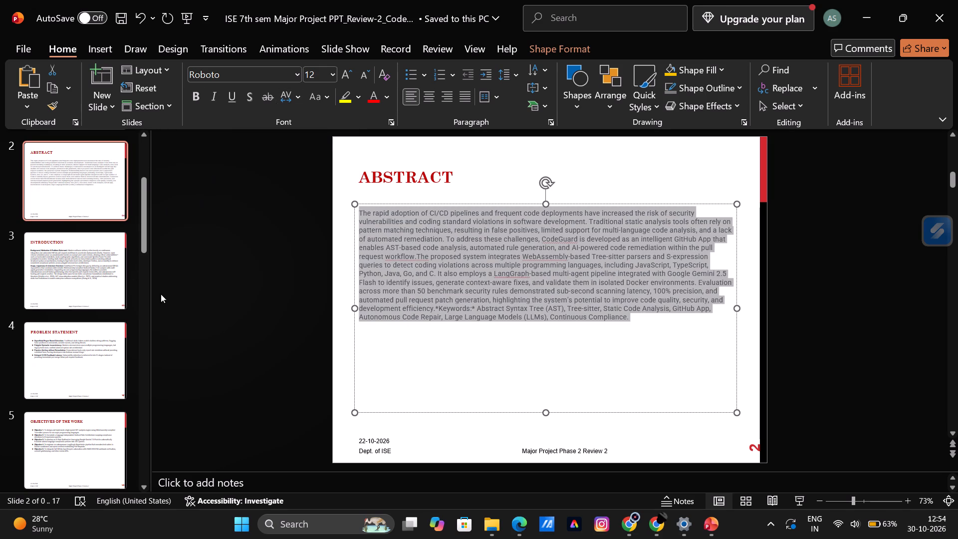
{"action": "left_click", "coordinate": [412, 343]}
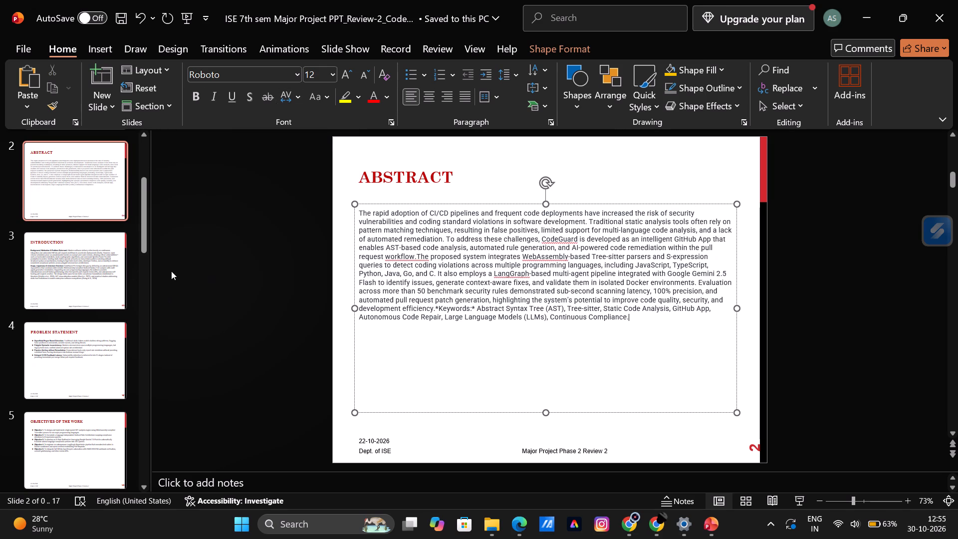
Look over the Problem Statement, Introduction, Abstract and title slides to check their text and formatting.
{"action": "left_click", "coordinate": [57, 333]}
{"action": "left_click", "coordinate": [413, 246]}
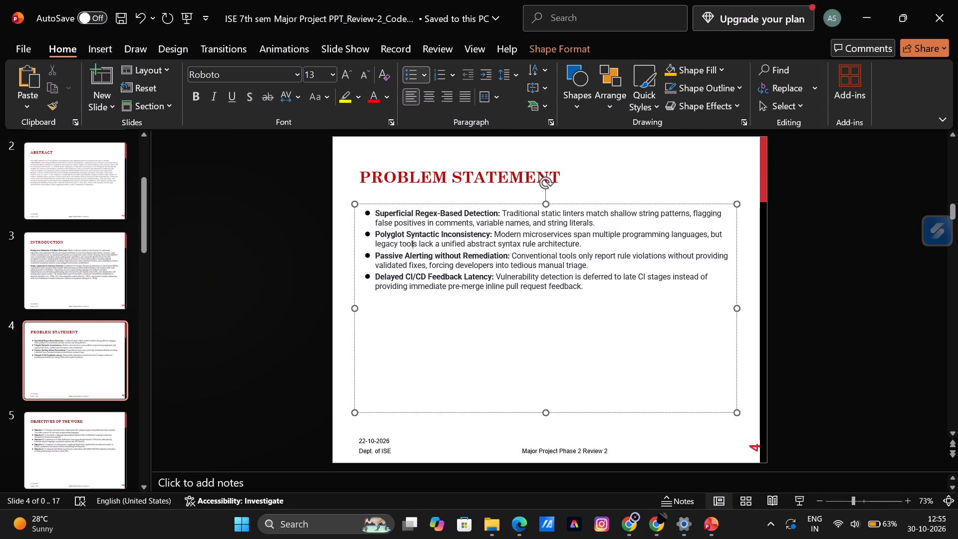
{"action": "left_click", "coordinate": [416, 234]}
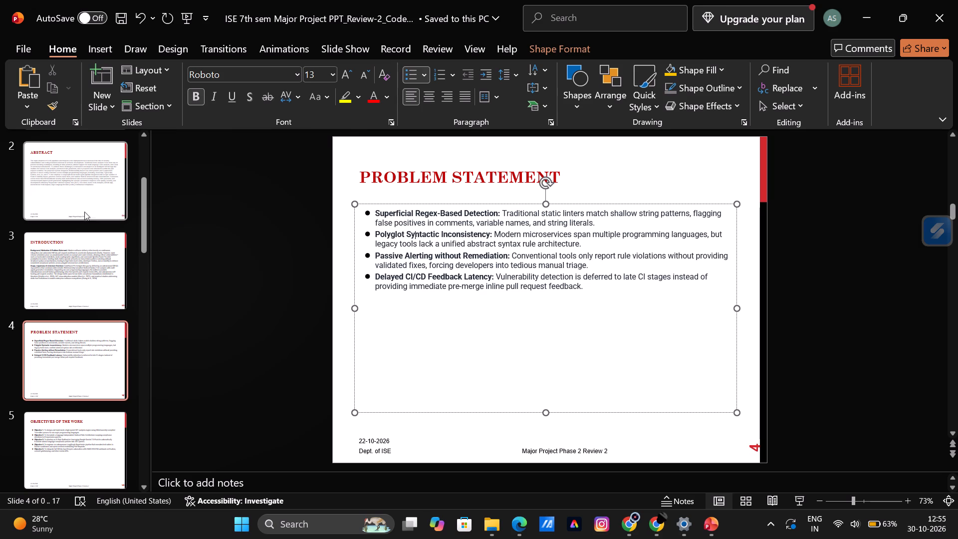
{"action": "left_click", "coordinate": [72, 251]}
{"action": "left_click", "coordinate": [413, 262]}
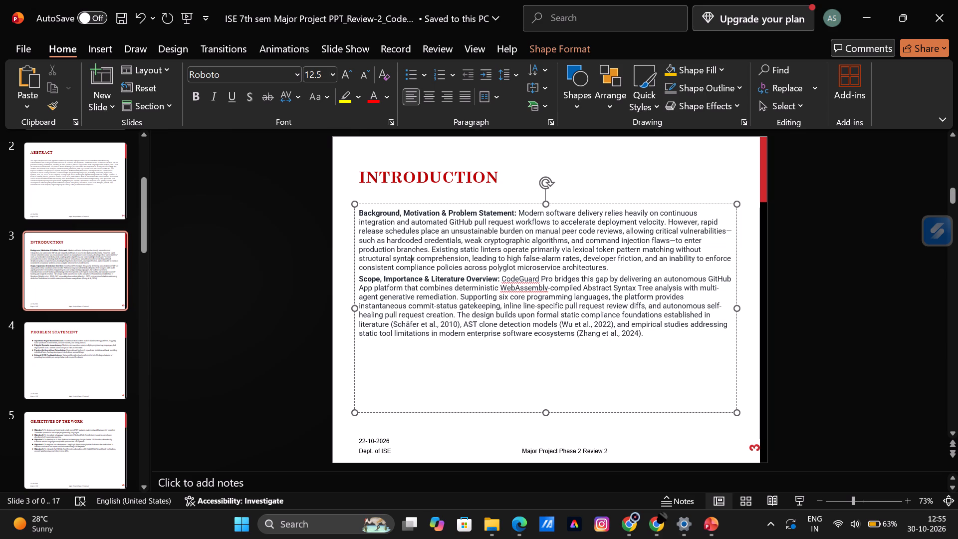
{"action": "left_click", "coordinate": [51, 176]}
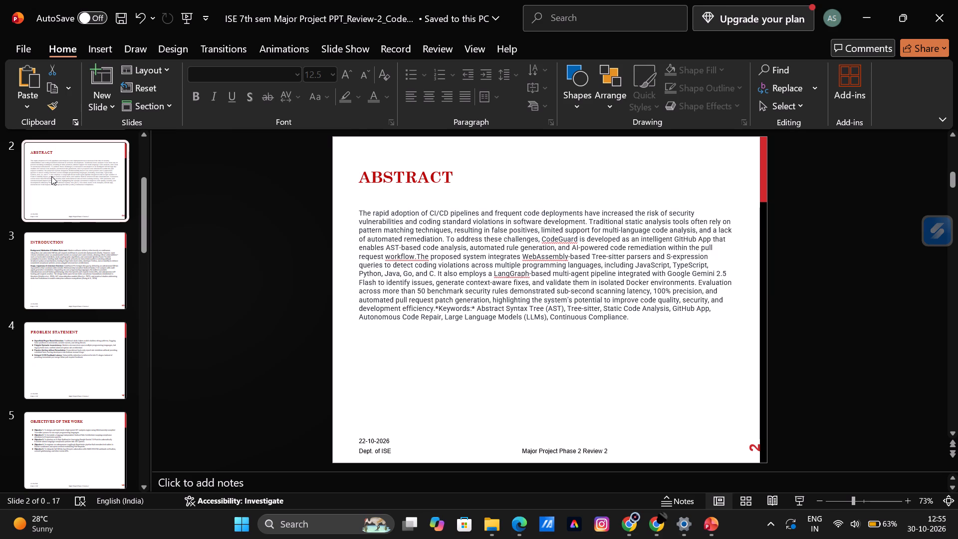
{"action": "scroll", "coordinate": [51, 176], "scroll_direction": "up", "scroll_amount": 3}
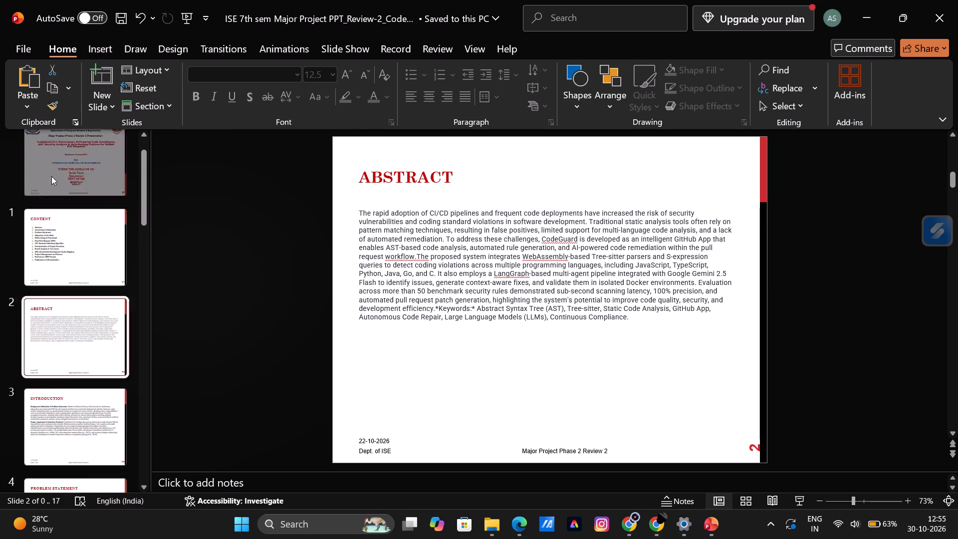
{"action": "scroll", "coordinate": [51, 176], "scroll_direction": "up", "scroll_amount": 8}
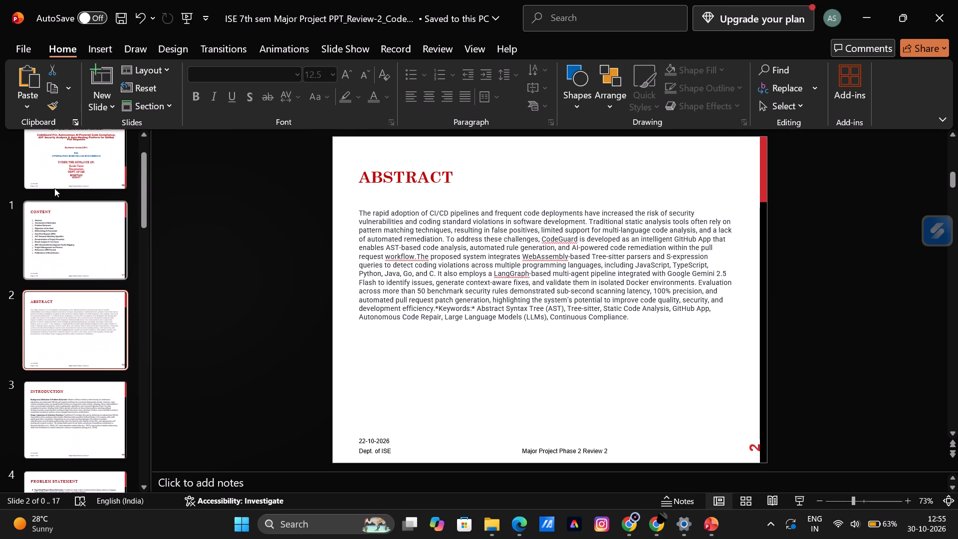
{"action": "scroll", "coordinate": [54, 188], "scroll_direction": "up", "scroll_amount": 1}
{"action": "left_click", "coordinate": [54, 188]}
{"action": "scroll", "coordinate": [94, 265], "scroll_direction": "down", "scroll_amount": 1}
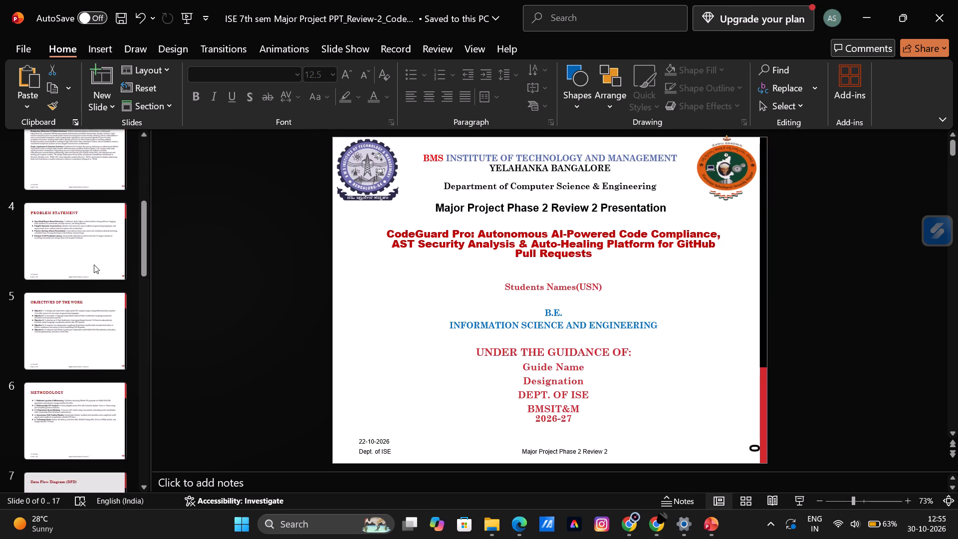
{"action": "scroll", "coordinate": [94, 265], "scroll_direction": "up", "scroll_amount": 7}
Format the whole topic list on the Content slide in Times New Roman and remove its bold.
{"action": "left_click", "coordinate": [94, 265]}
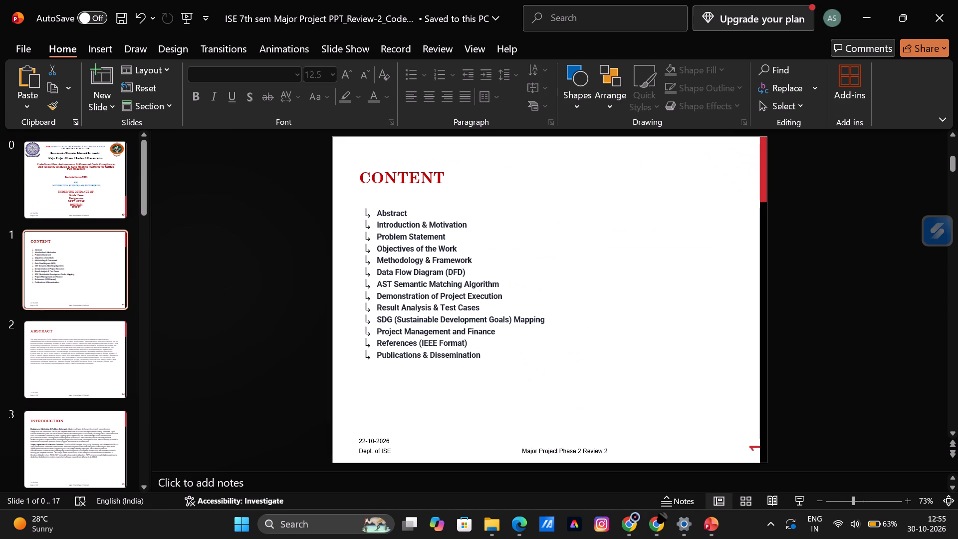
{"action": "left_click", "coordinate": [384, 289]}
{"action": "key", "text": "ctrl+a"}
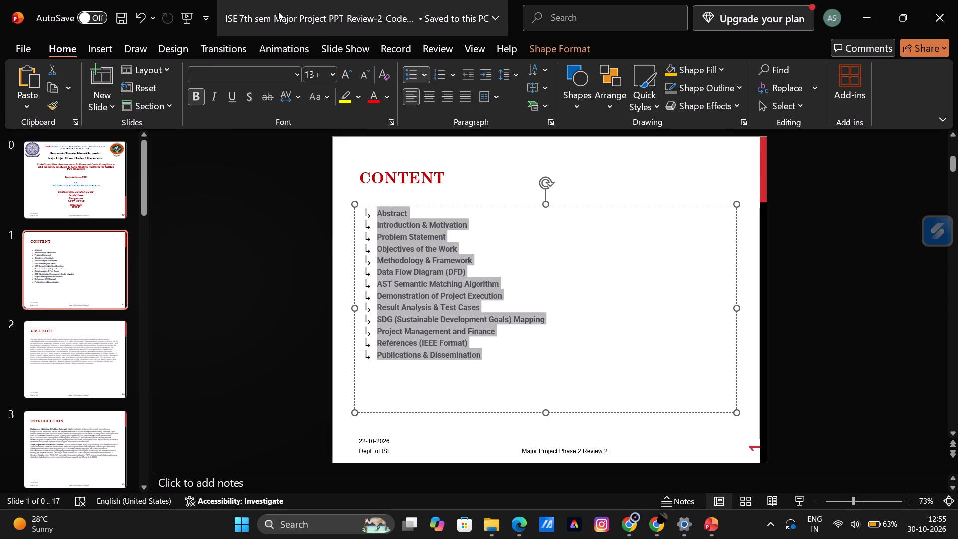
{"action": "left_click", "coordinate": [301, 73]}
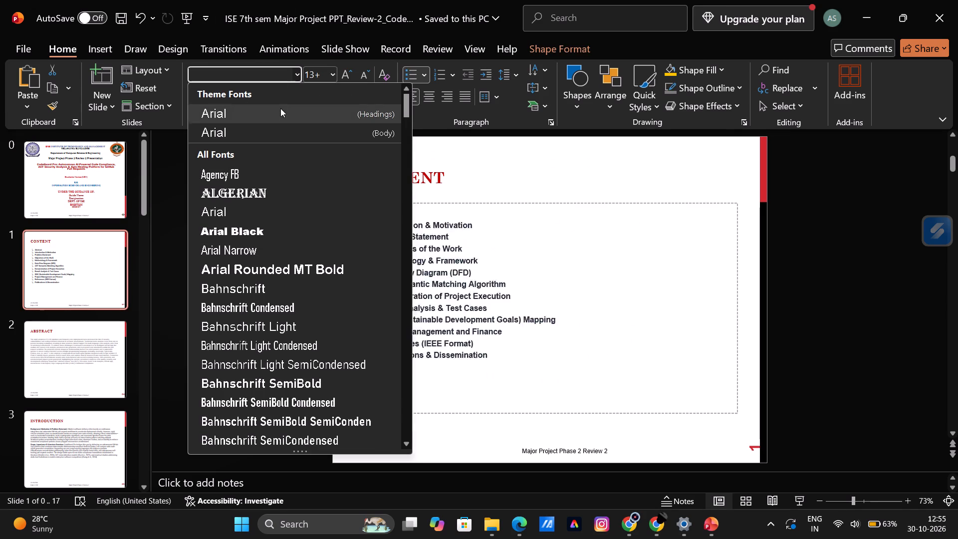
{"action": "type", "text": "tim"}
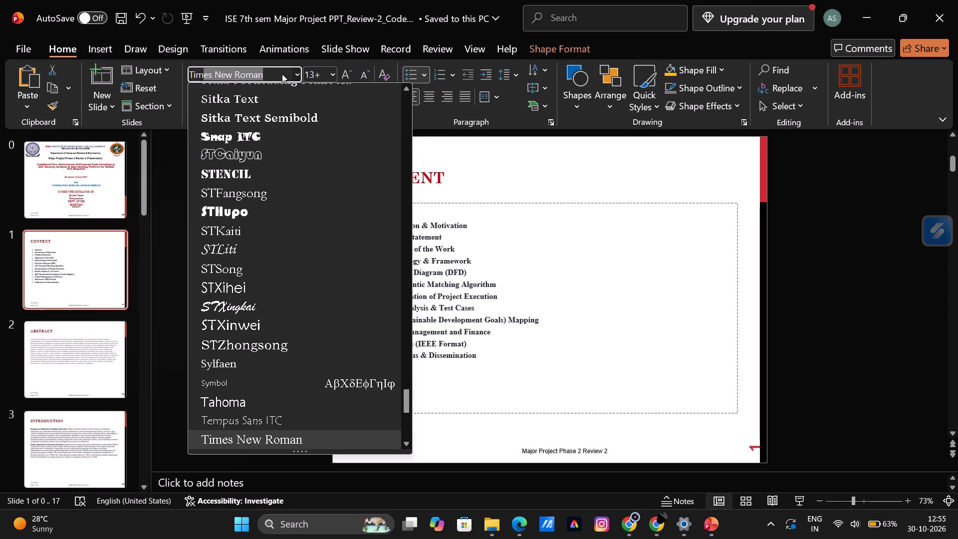
{"action": "key", "text": "Right"}
{"action": "key", "text": "Return"}
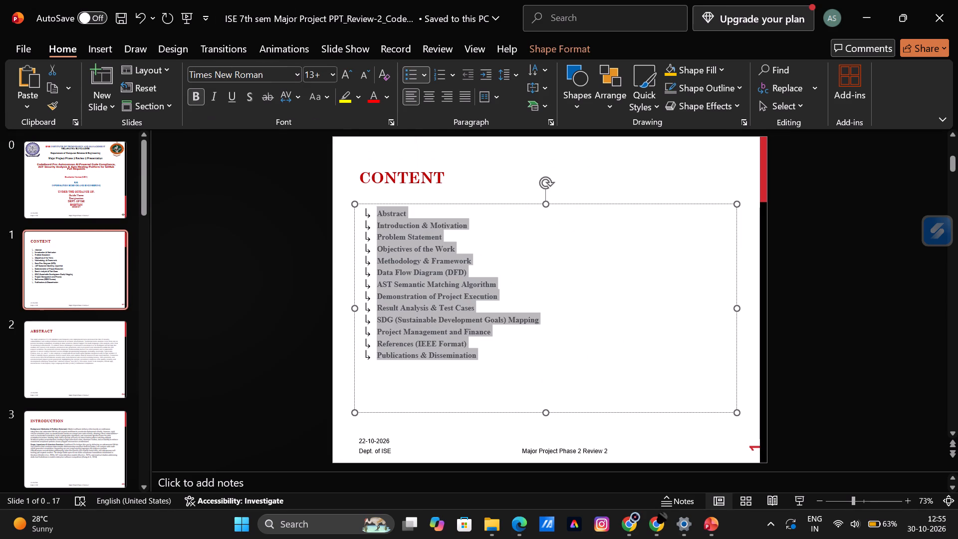
{"action": "left_click", "coordinate": [477, 247]}
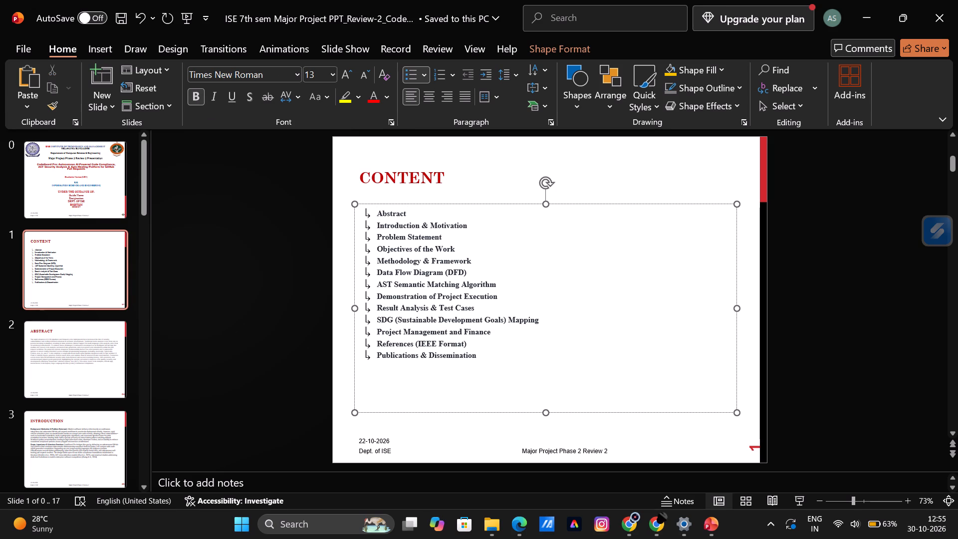
{"action": "key", "text": "ctrl+a"}
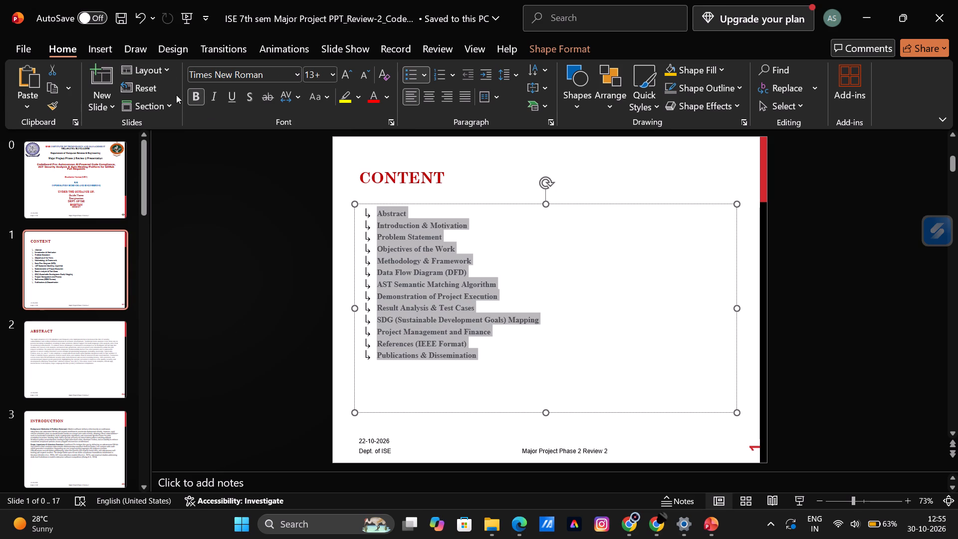
{"action": "left_click", "coordinate": [189, 94]}
{"action": "left_click", "coordinate": [502, 402]}
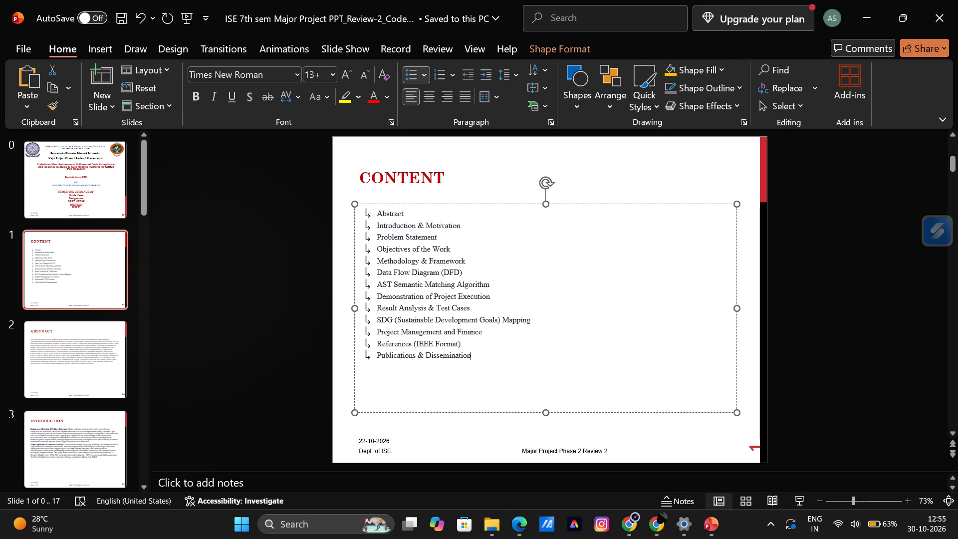
Set the Abstract slide's body text to Times New Roman at size 16.
{"action": "left_click", "coordinate": [71, 331]}
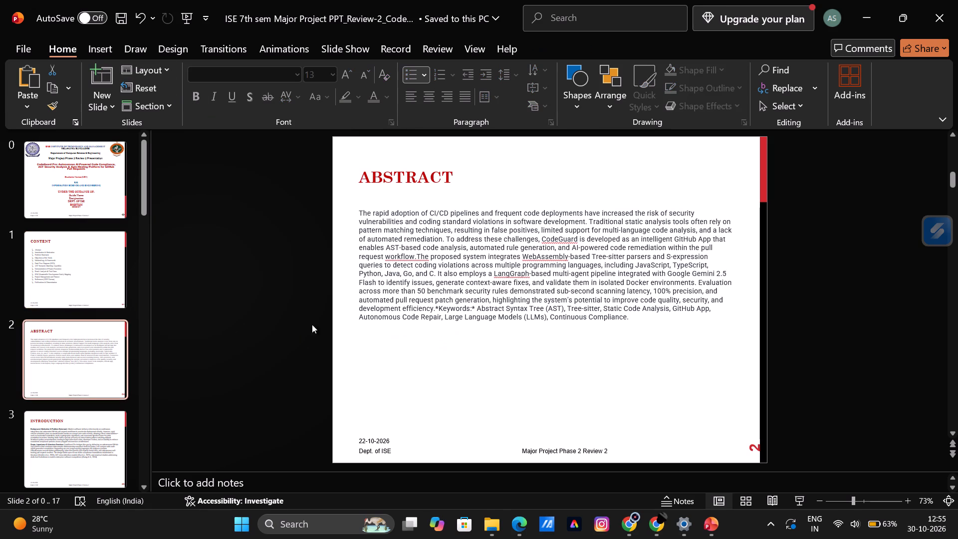
{"action": "left_click", "coordinate": [478, 292]}
{"action": "key", "text": "ctrl+a"}
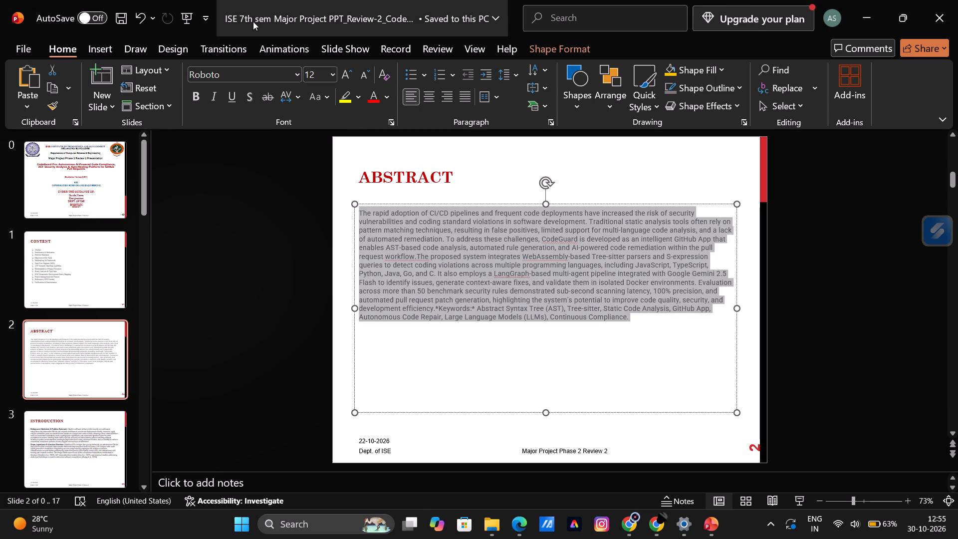
{"action": "left_click", "coordinate": [296, 69]}
{"action": "scroll", "coordinate": [267, 263], "scroll_direction": "up", "scroll_amount": 20}
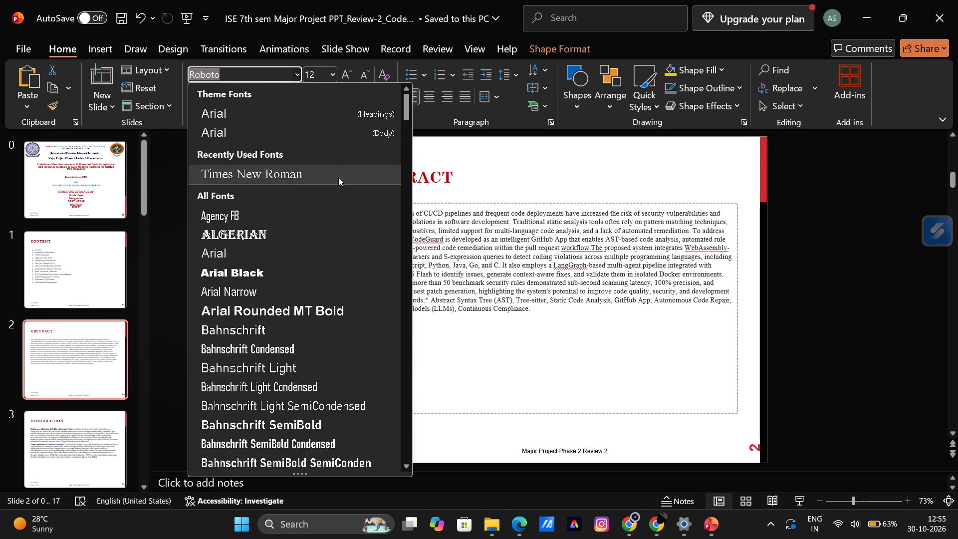
{"action": "left_click", "coordinate": [338, 177]}
{"action": "left_click", "coordinate": [329, 76]}
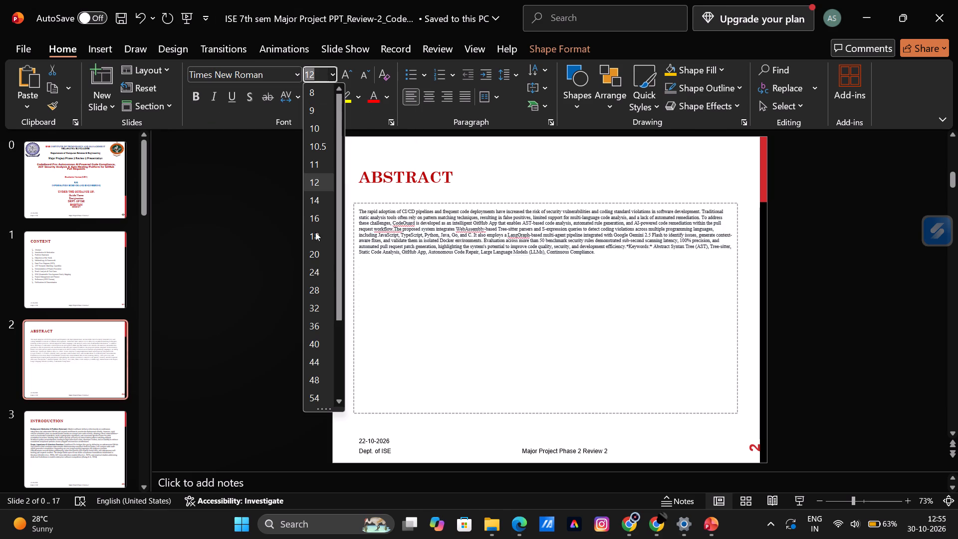
{"action": "left_click", "coordinate": [326, 222]}
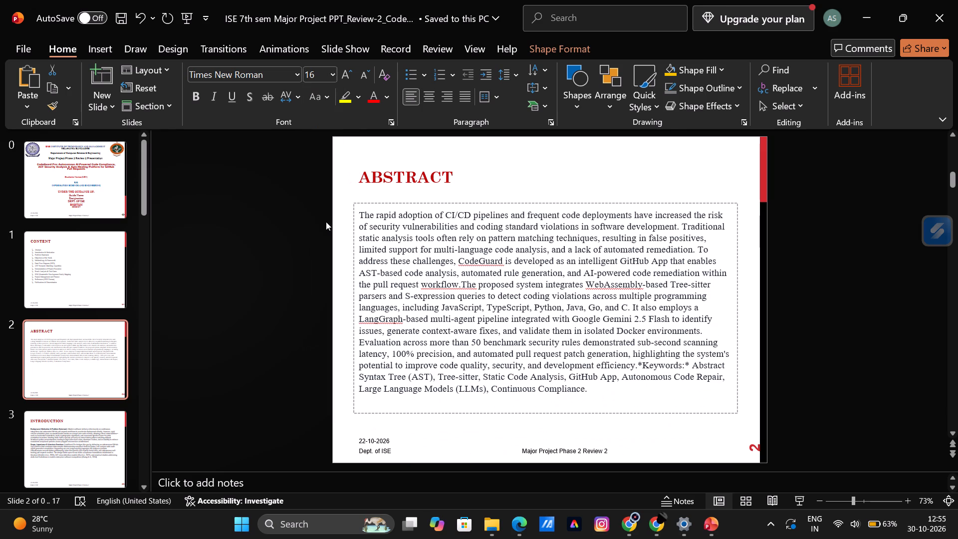
Delete the keywords passage at the end of the Abstract slide's body text, from the full stop after "development efficiency" onward.
{"action": "left_click", "coordinate": [520, 320]}
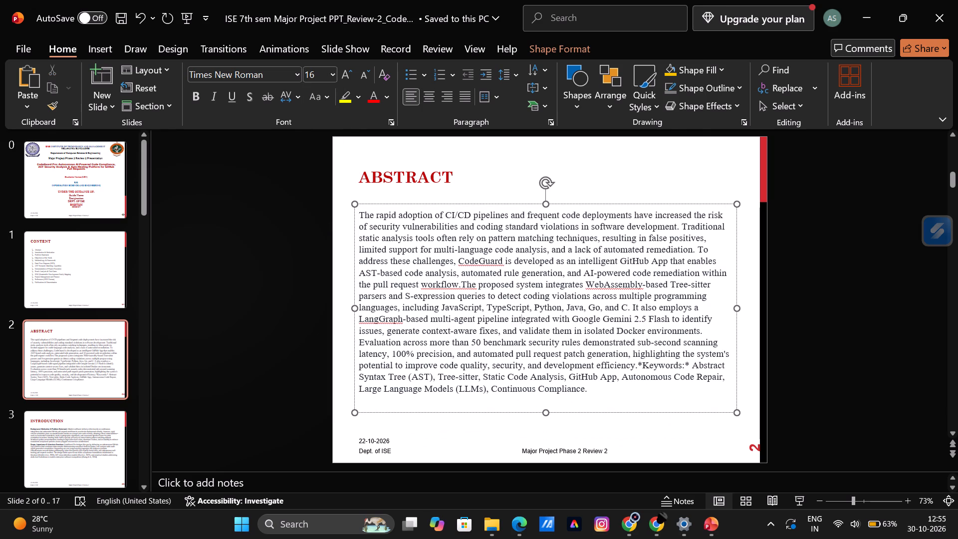
{"action": "left_click_drag", "start_coordinate": [637, 365], "coordinate": [658, 398]}
{"action": "key", "text": "BackSpace"}
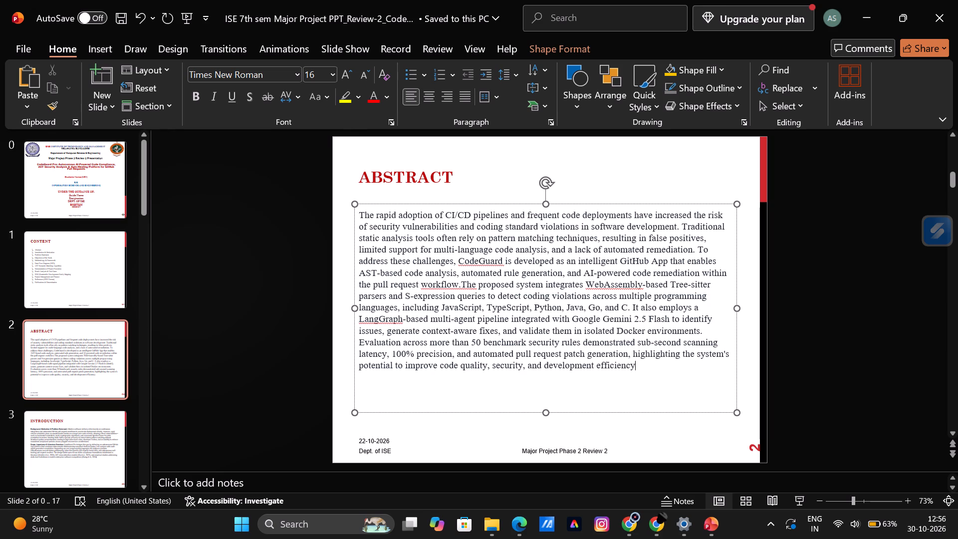
Set all body text on the Introduction slide to Times New Roman at size 16.
{"action": "left_click", "coordinate": [90, 449]}
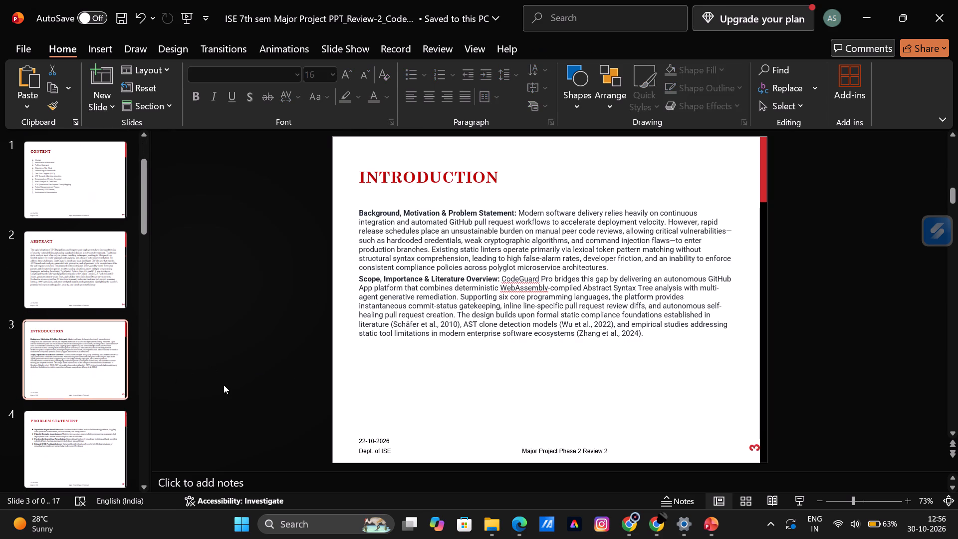
{"action": "left_click", "coordinate": [454, 312]}
{"action": "key", "text": "ctrl+a"}
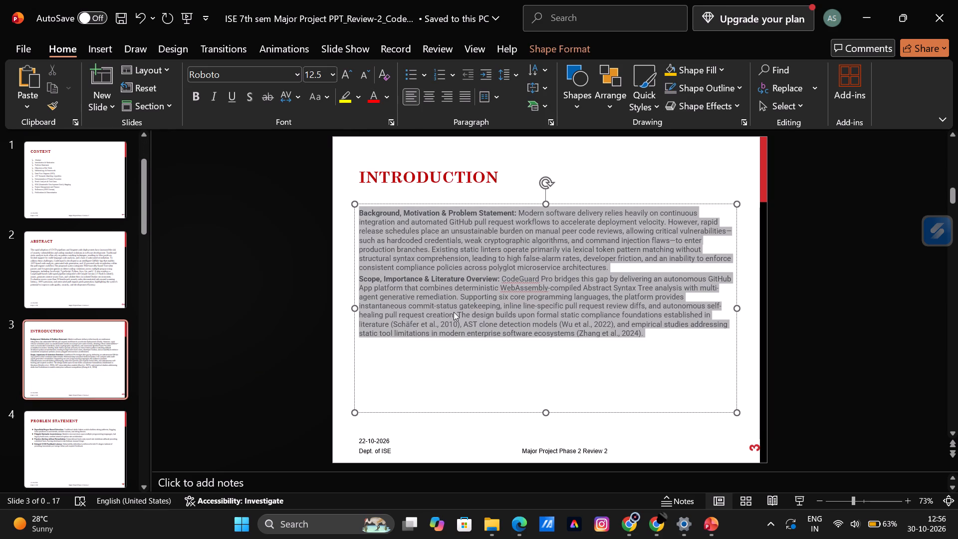
{"action": "left_click", "coordinate": [295, 71]}
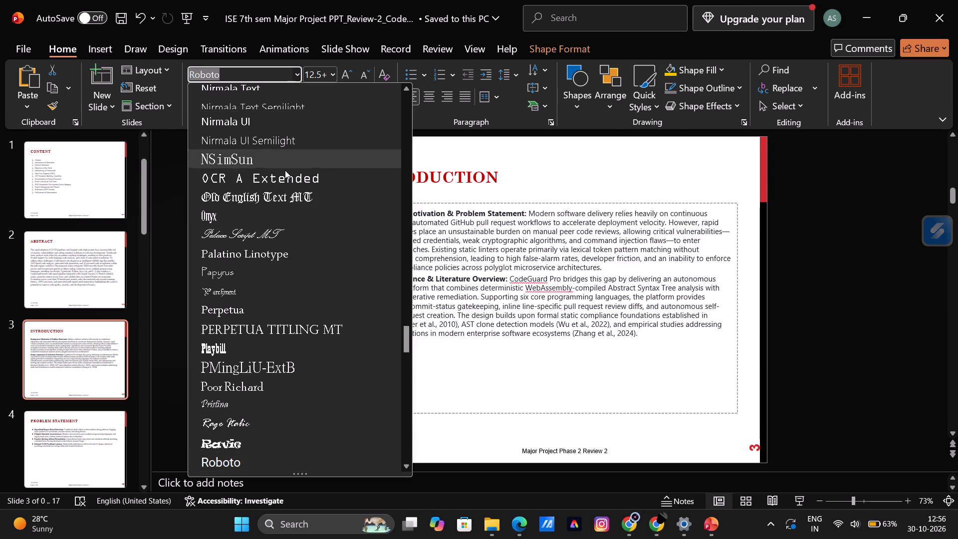
{"action": "scroll", "coordinate": [279, 179], "scroll_direction": "up", "scroll_amount": 17}
{"action": "left_click", "coordinate": [290, 178]}
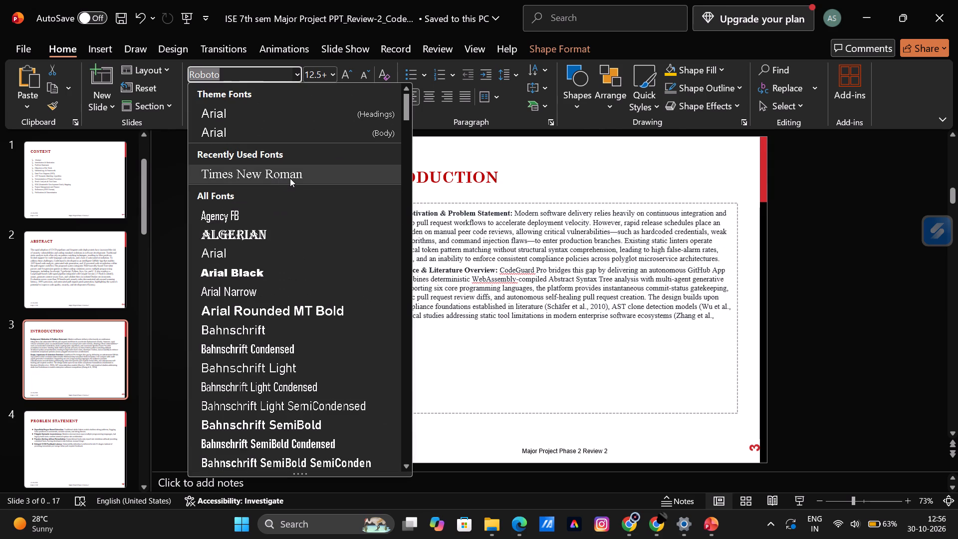
{"action": "left_click", "coordinate": [332, 68]}
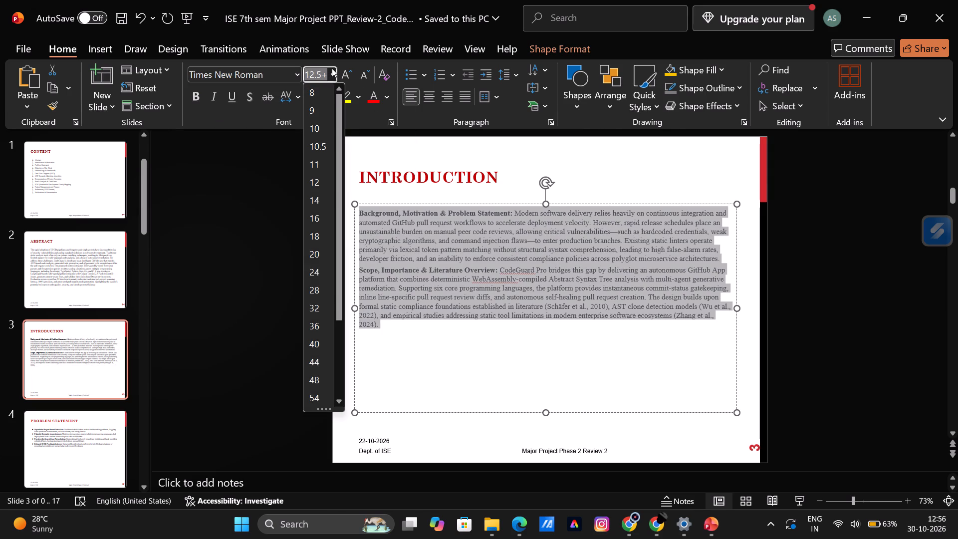
{"action": "left_click", "coordinate": [321, 222]}
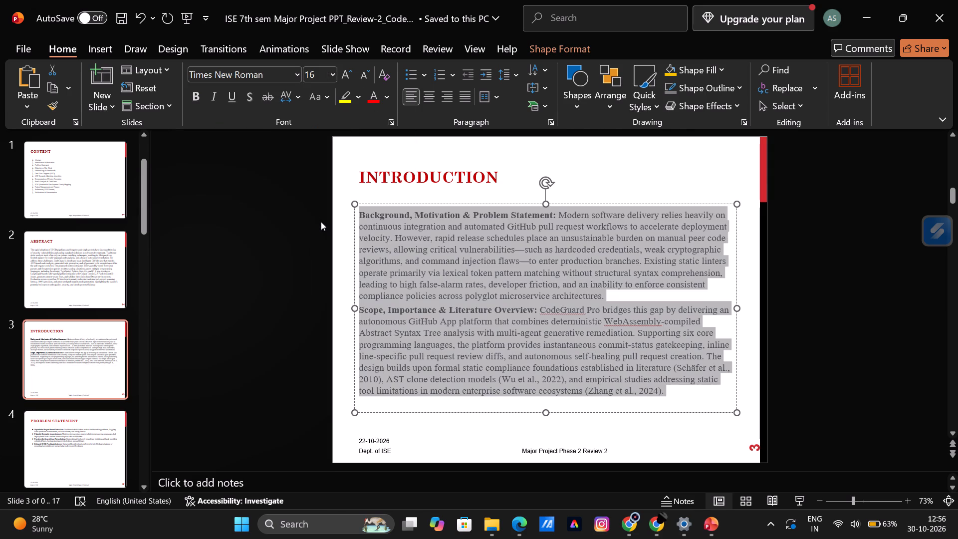
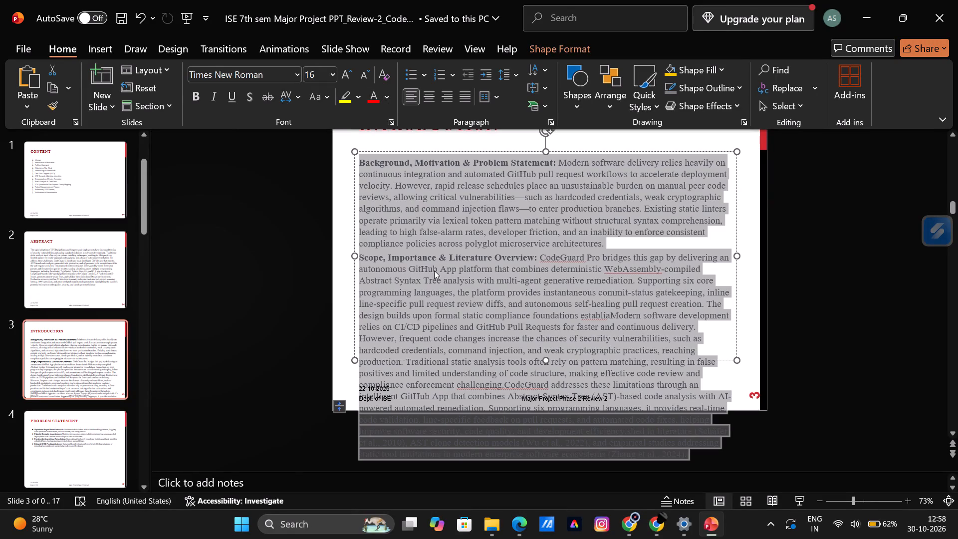
Open the font size choices for all the selected body text on the Introduction slide.
{"action": "left_click", "coordinate": [331, 74]}
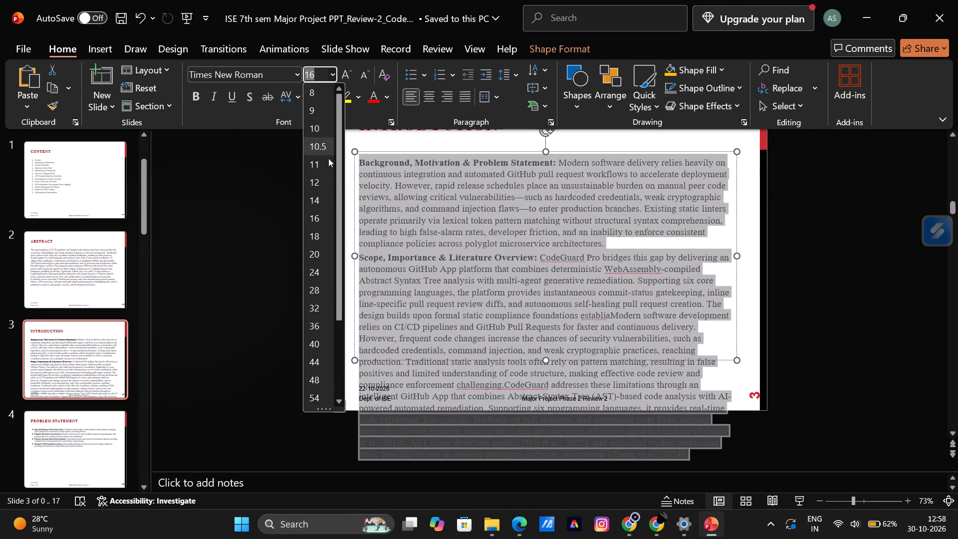
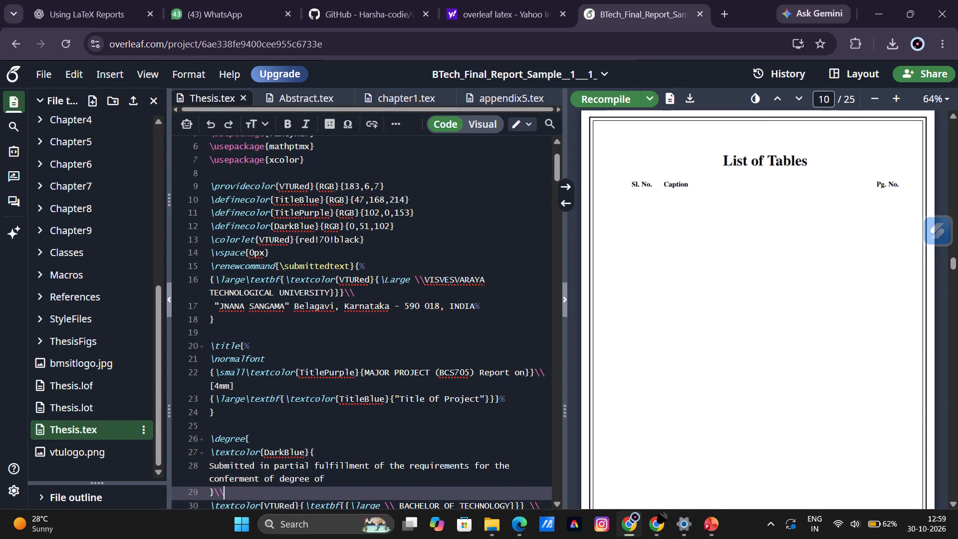
Look through the Thesis.tex source and the compiled report preview to examine the title page code, front matter setup and opening of Chapter 1.
{"action": "scroll", "coordinate": [410, 260], "scroll_direction": "down", "scroll_amount": 5}
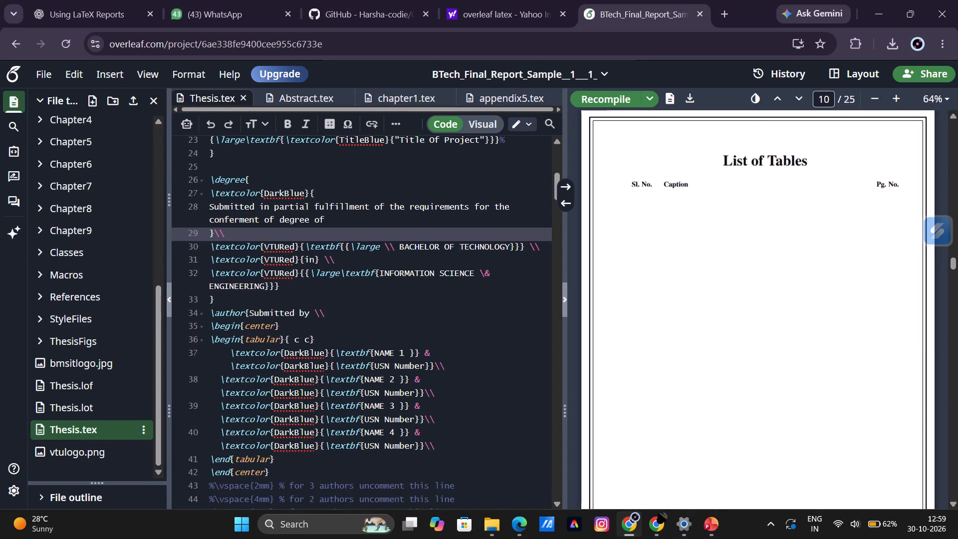
{"action": "scroll", "coordinate": [410, 260], "scroll_direction": "down", "scroll_amount": 19}
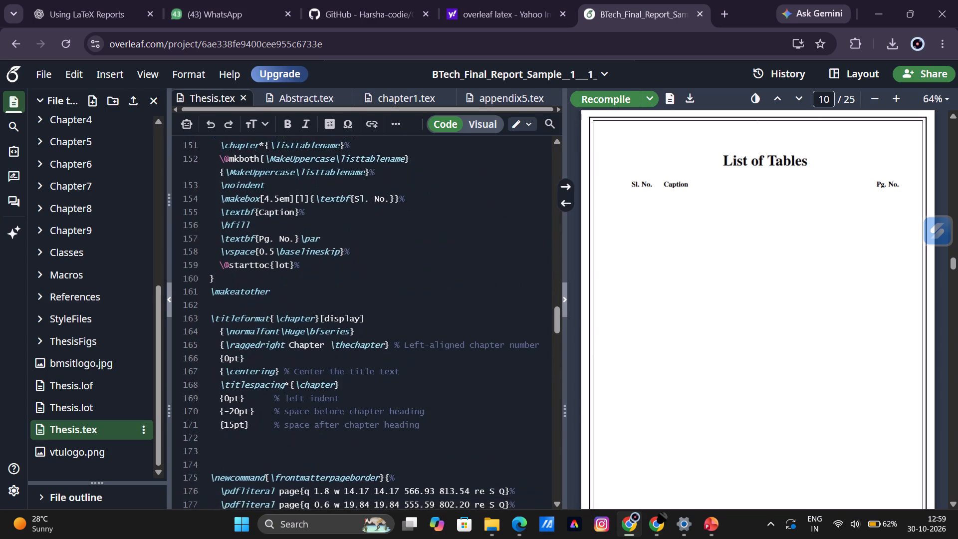
{"action": "scroll", "coordinate": [410, 260], "scroll_direction": "down", "scroll_amount": 10}
{"action": "scroll", "coordinate": [410, 260], "scroll_direction": "up", "scroll_amount": 12}
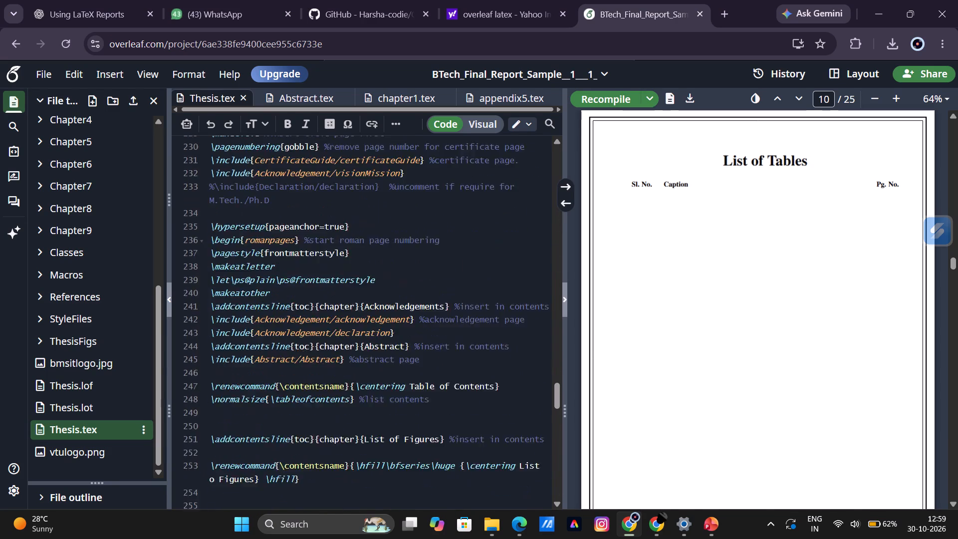
{"action": "scroll", "coordinate": [410, 260], "scroll_direction": "up", "scroll_amount": 15}
{"action": "scroll", "coordinate": [674, 292], "scroll_direction": "down", "scroll_amount": 4}
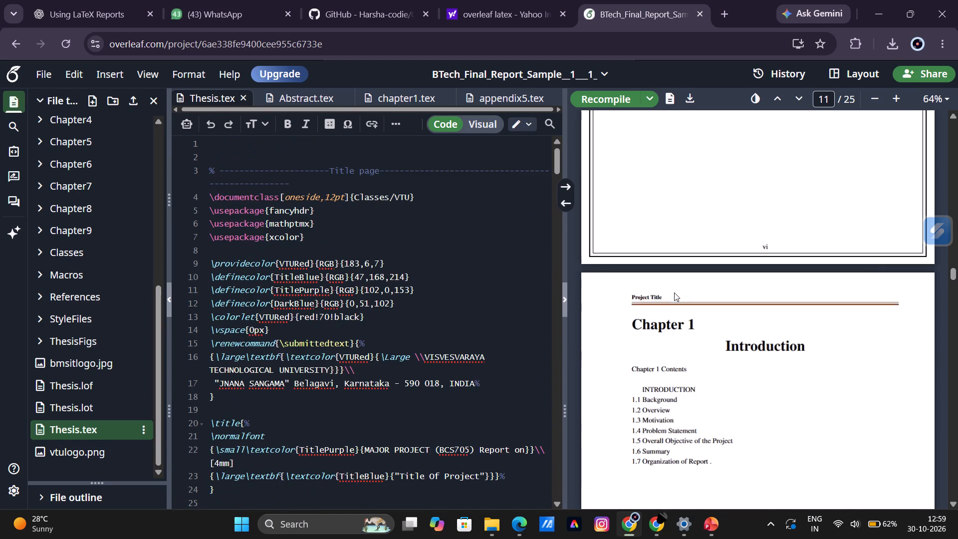
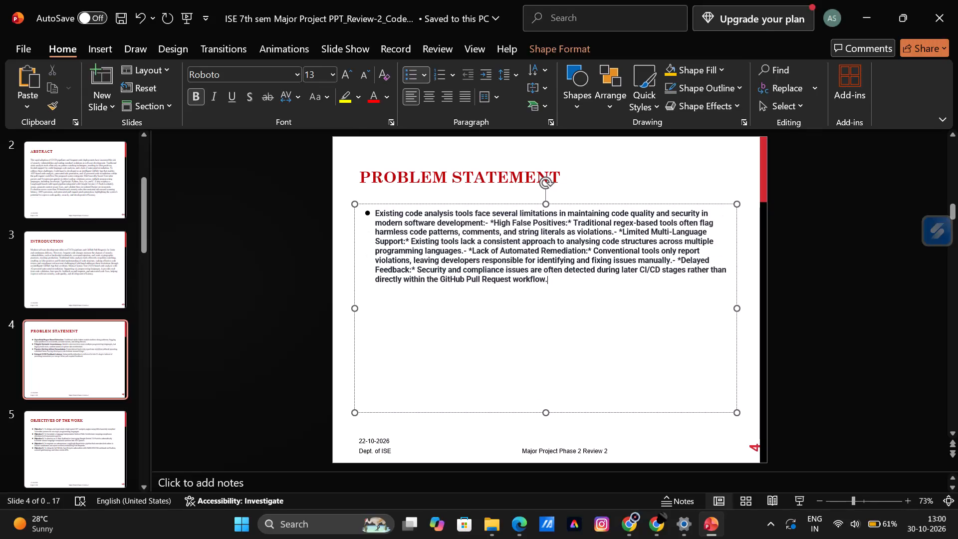
Remove the bold from all the Problem Statement body text and set it in Times New Roman.
{"action": "key", "text": "ctrl+a"}
{"action": "left_click", "coordinate": [192, 93]}
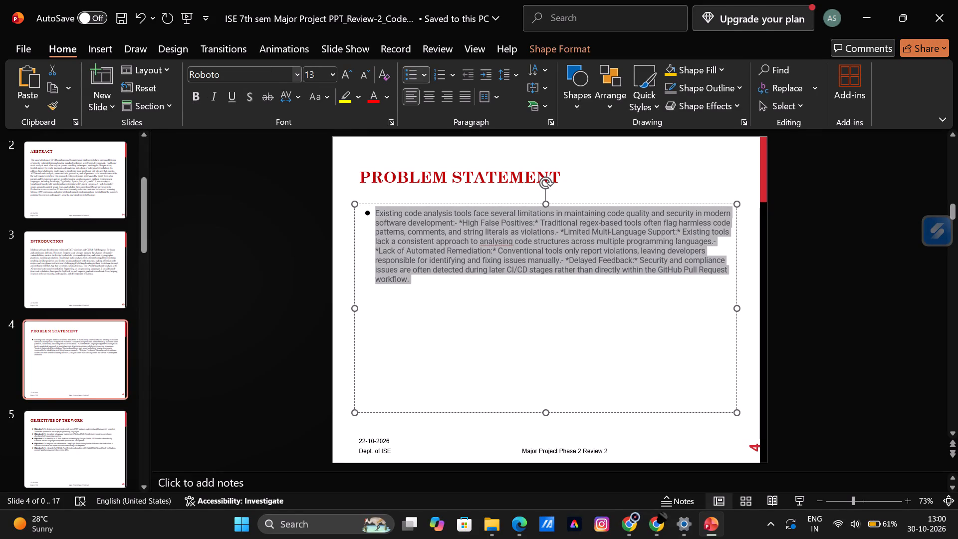
{"action": "left_click", "coordinate": [297, 75]}
{"action": "scroll", "coordinate": [263, 193], "scroll_direction": "up", "scroll_amount": 11}
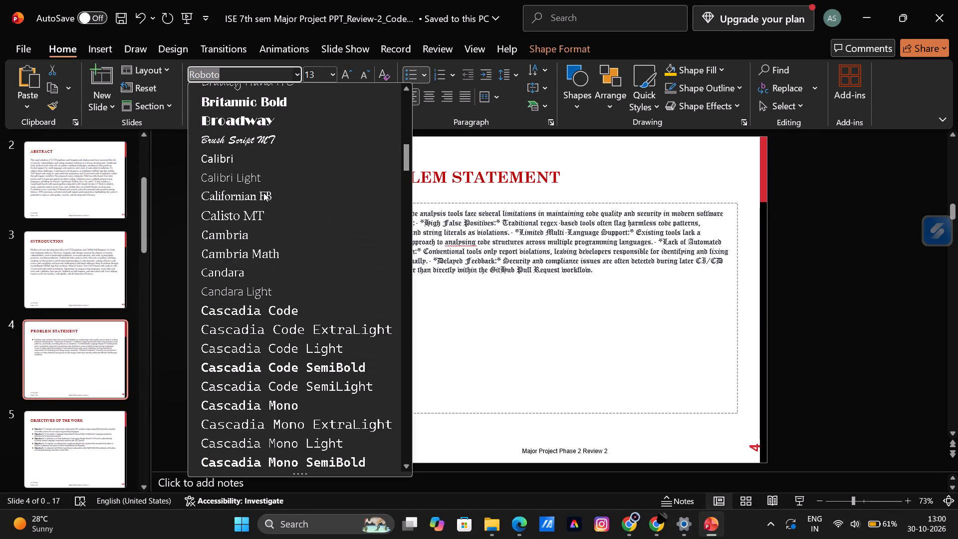
{"action": "scroll", "coordinate": [263, 193], "scroll_direction": "up", "scroll_amount": 14}
{"action": "left_click", "coordinate": [300, 181]}
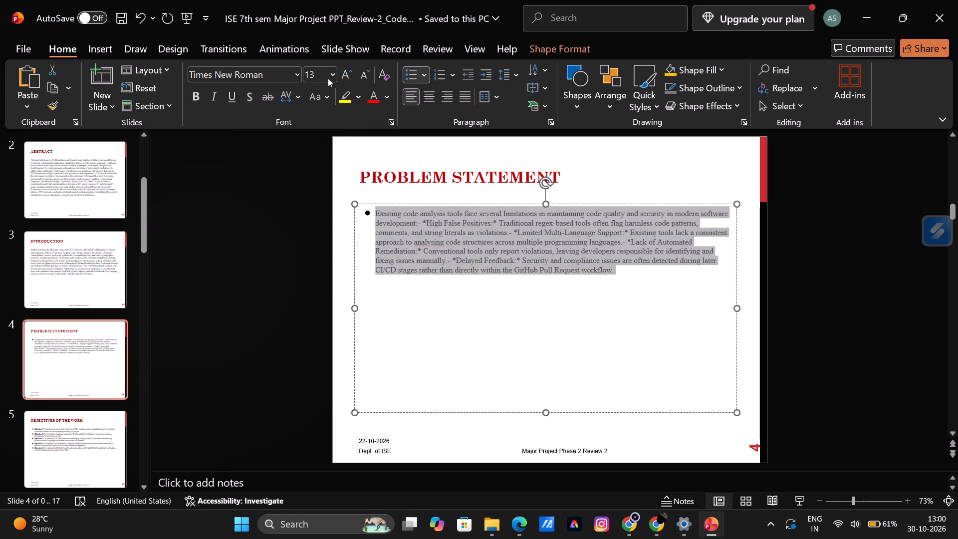
Set the Problem Statement body text to font size 16.
{"action": "left_click", "coordinate": [328, 78]}
{"action": "left_click", "coordinate": [316, 218]}
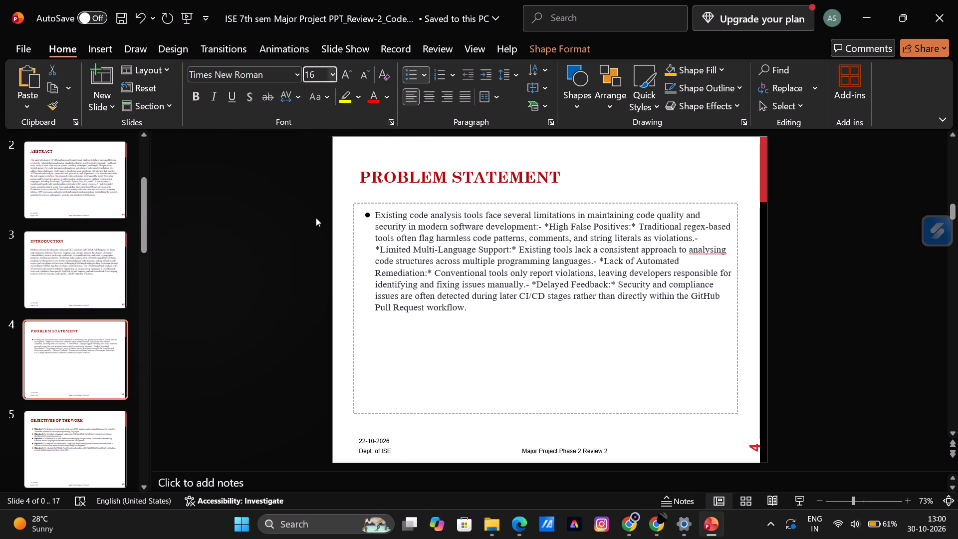
Start a new bullet at "High False Positives" and remove the bullet from the introductory sentence above it.
{"action": "left_click", "coordinate": [548, 226]}
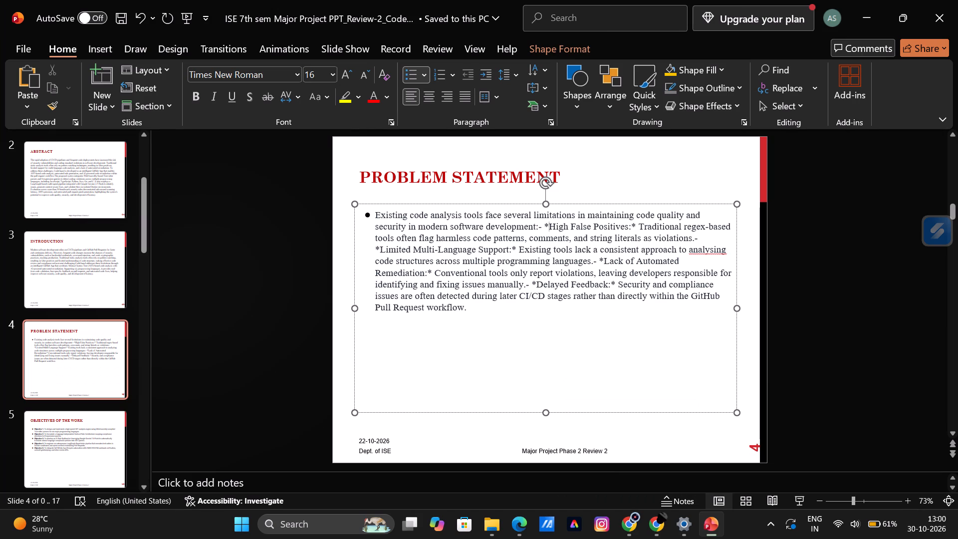
{"action": "key", "text": "Return"}
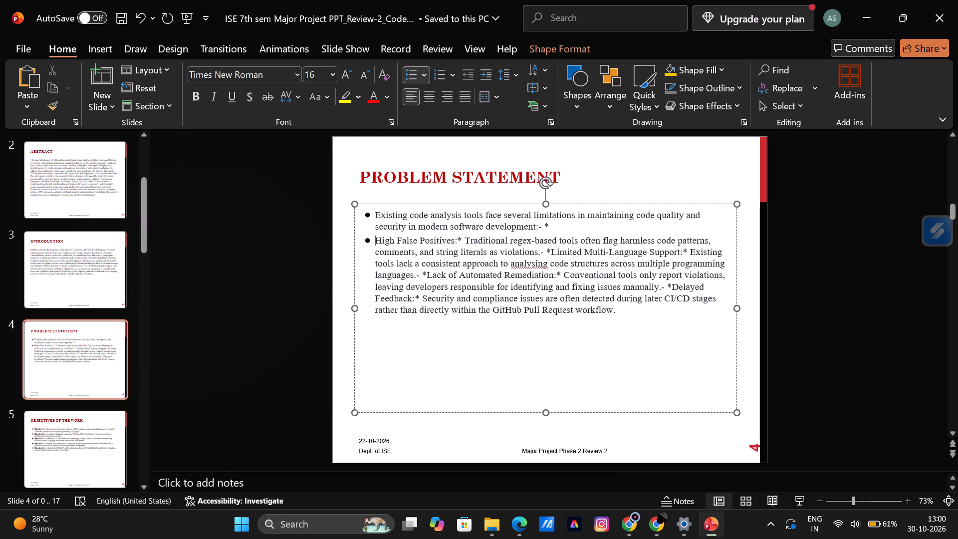
{"action": "left_click", "coordinate": [372, 220]}
{"action": "key", "text": "BackSpace"}
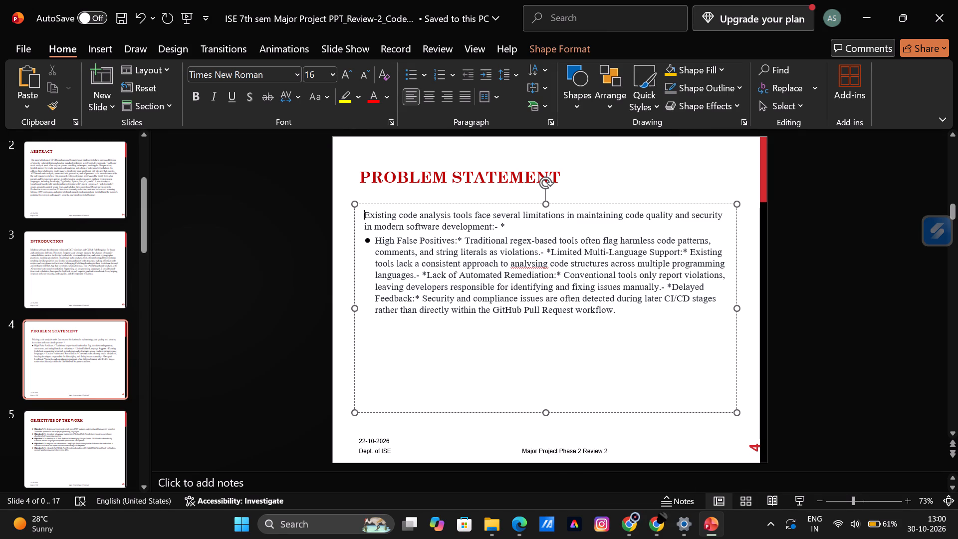
Split the remaining text into separate bullets starting at "Limited Multi-Language Support", "Lack of Automated Remediation" and "Delayed Feedback".
{"action": "left_click", "coordinate": [549, 248]}
{"action": "key", "text": "Return"}
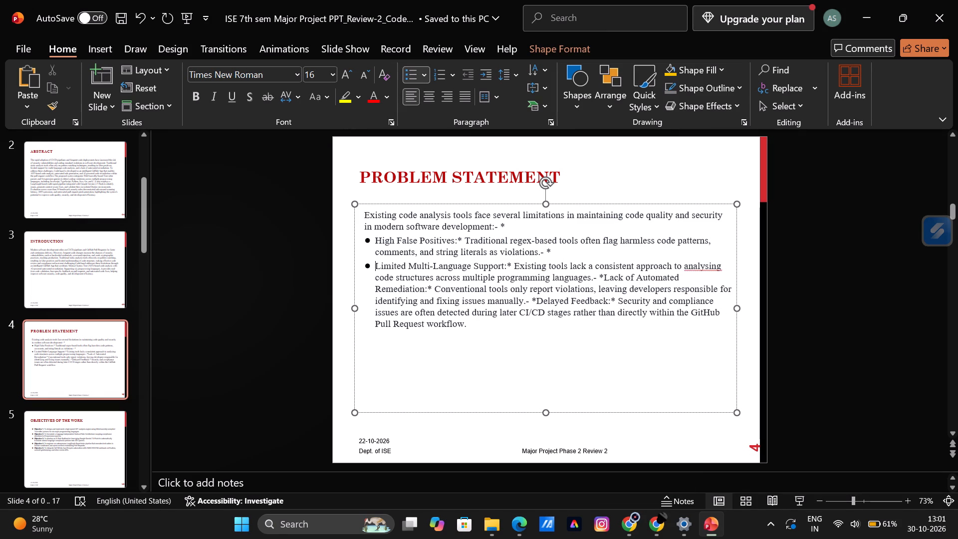
{"action": "left_click", "coordinate": [602, 277]}
{"action": "key", "text": "Return"}
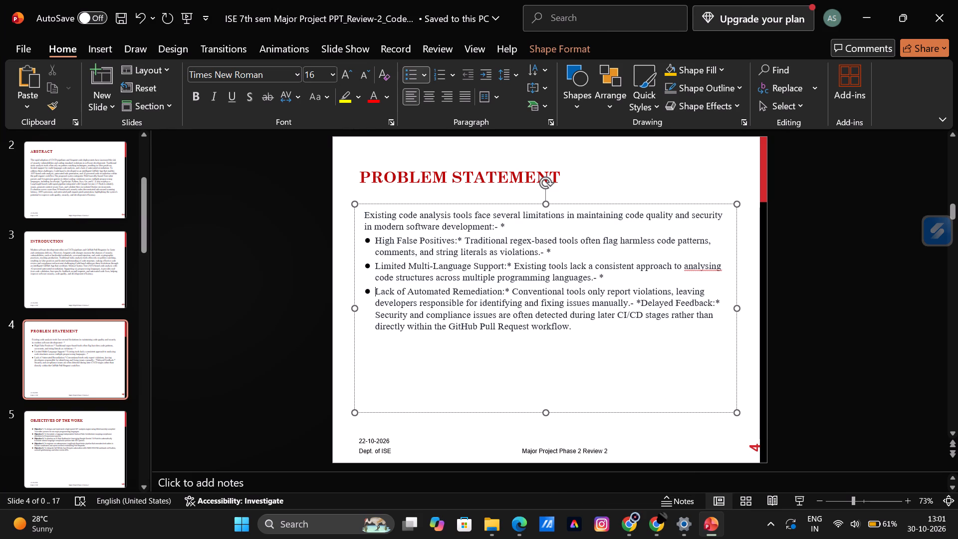
{"action": "left_click", "coordinate": [635, 303]}
{"action": "key", "text": "Right"}
{"action": "key", "text": "Return"}
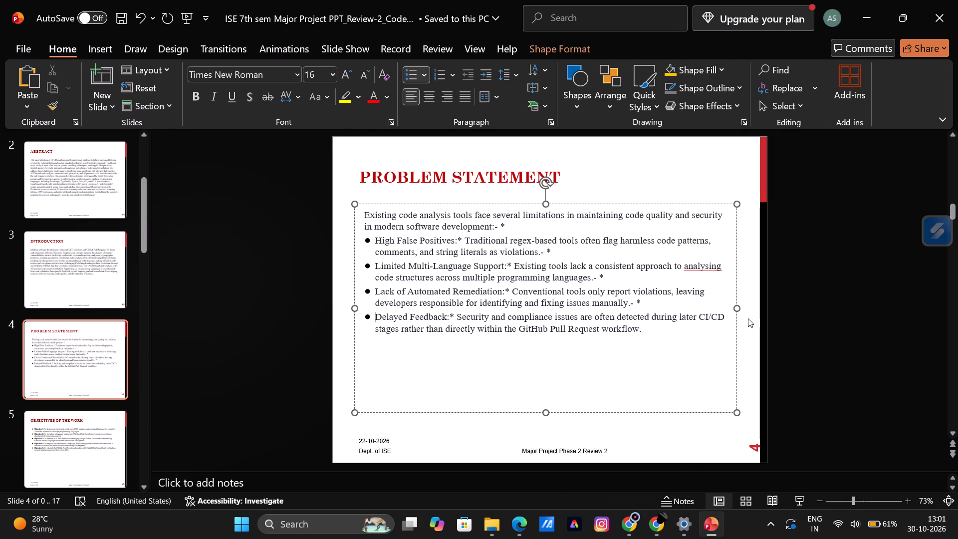
Delete the stray asterisk after the "Delayed Feedback:" label and the asterisks ending the introductory sentence and the first three bullets.
{"action": "left_click", "coordinate": [454, 319]}
{"action": "key", "text": "BackSpace"}
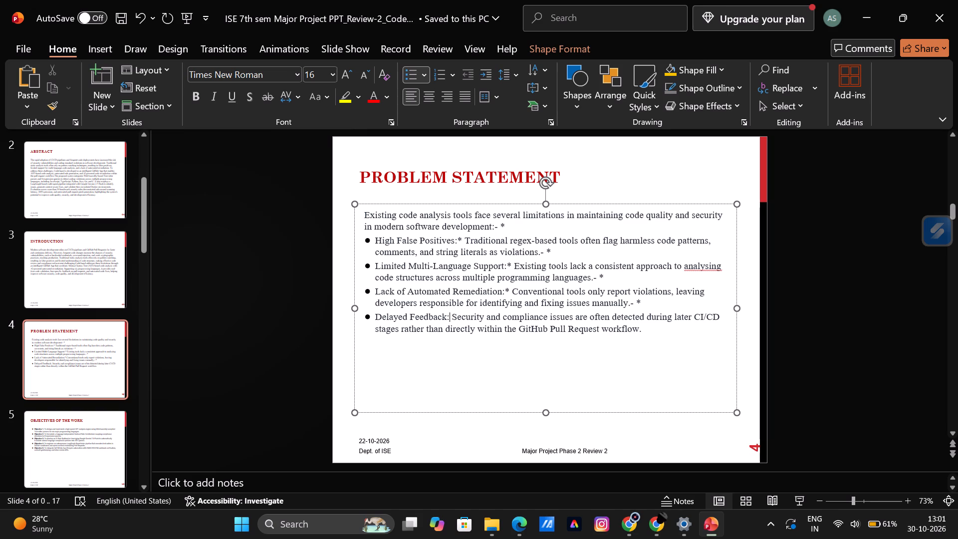
{"action": "left_click", "coordinate": [642, 307]}
{"action": "key", "text": "BackSpace"}
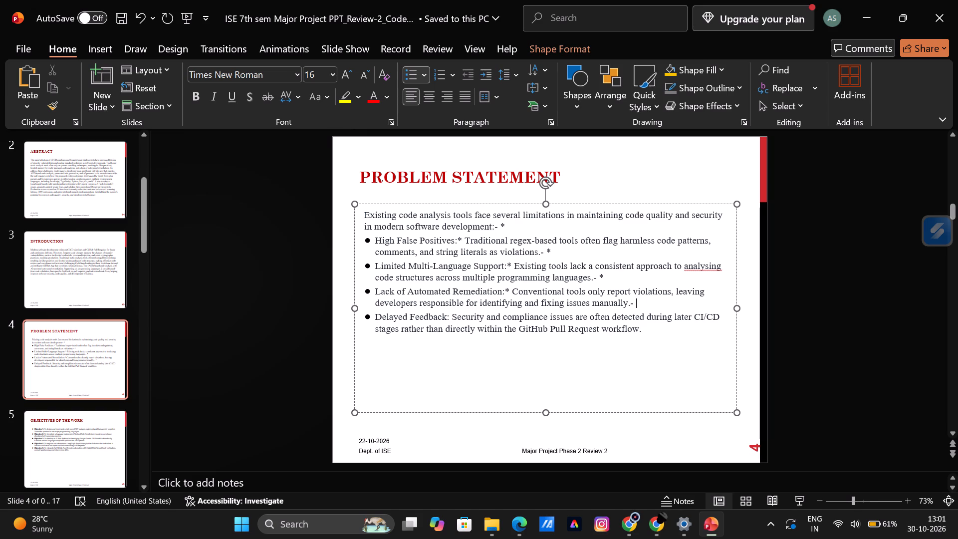
{"action": "left_click", "coordinate": [608, 275]}
{"action": "key", "text": "BackSpace"}
{"action": "left_click", "coordinate": [560, 256]}
{"action": "key", "text": "BackSpace"}
{"action": "key", "text": "BackSpace"}
{"action": "left_click", "coordinate": [509, 230]}
{"action": "key", "text": "BackSpace"}
Delete the asterisks after the "High False Positives:", "Limited Multi-Language Support:" and "Lack of Automated Remediation:" labels, keeping a space after each colon.
{"action": "left_click", "coordinate": [460, 240]}
{"action": "key", "text": "Right"}
{"action": "key", "text": "BackSpace"}
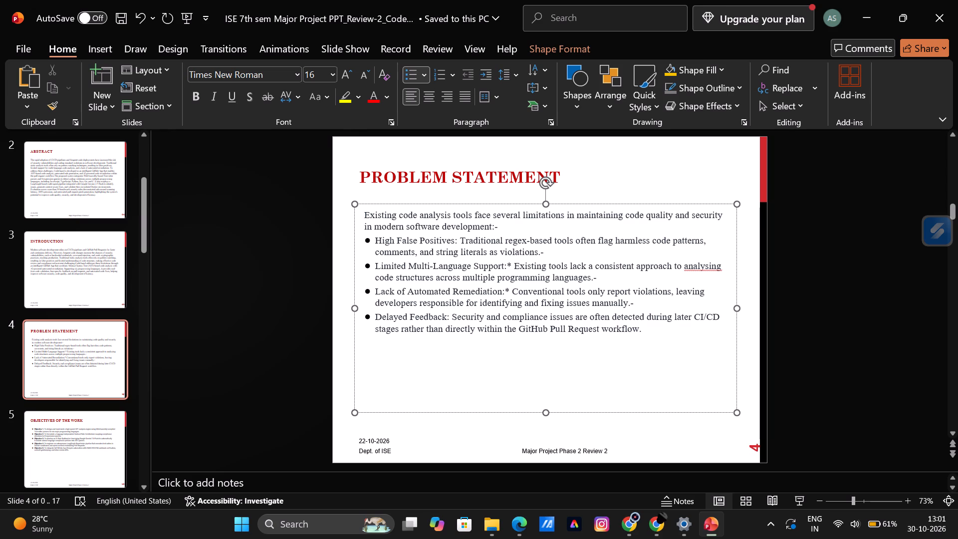
{"action": "left_click", "coordinate": [514, 269]}
{"action": "key", "text": "BackSpace"}
{"action": "key", "text": "BackSpace"}
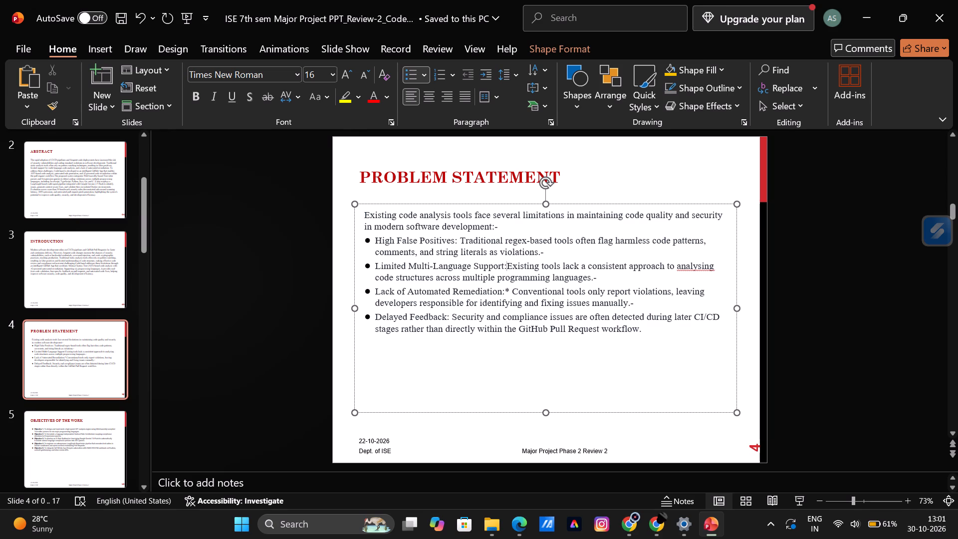
{"action": "key", "text": "space"}
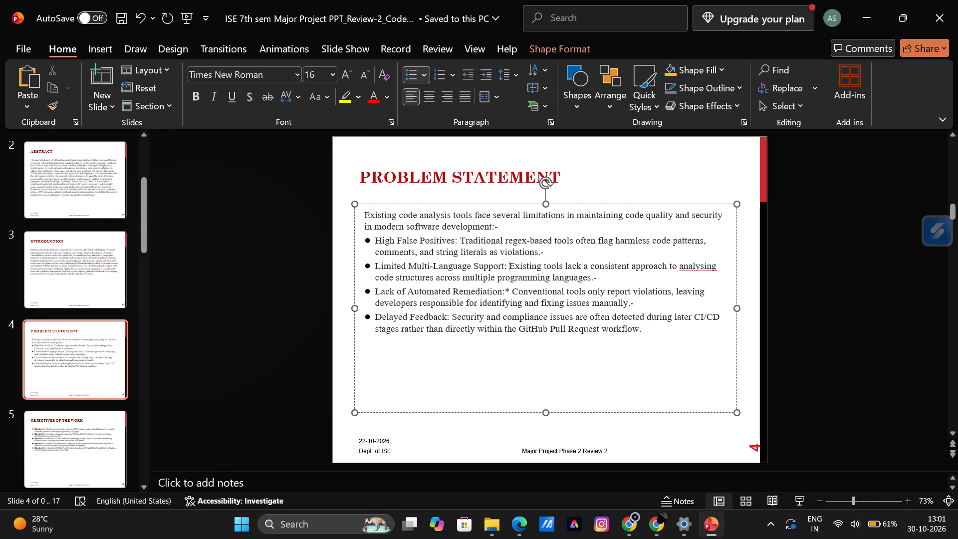
{"action": "left_click", "coordinate": [507, 287]}
{"action": "key", "text": "BackSpace"}
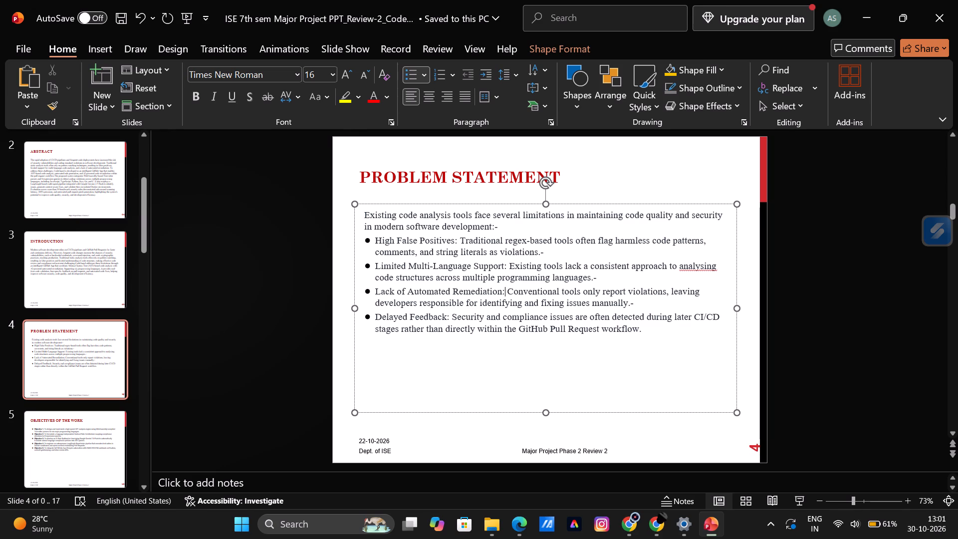
{"action": "left_click", "coordinate": [547, 443]}
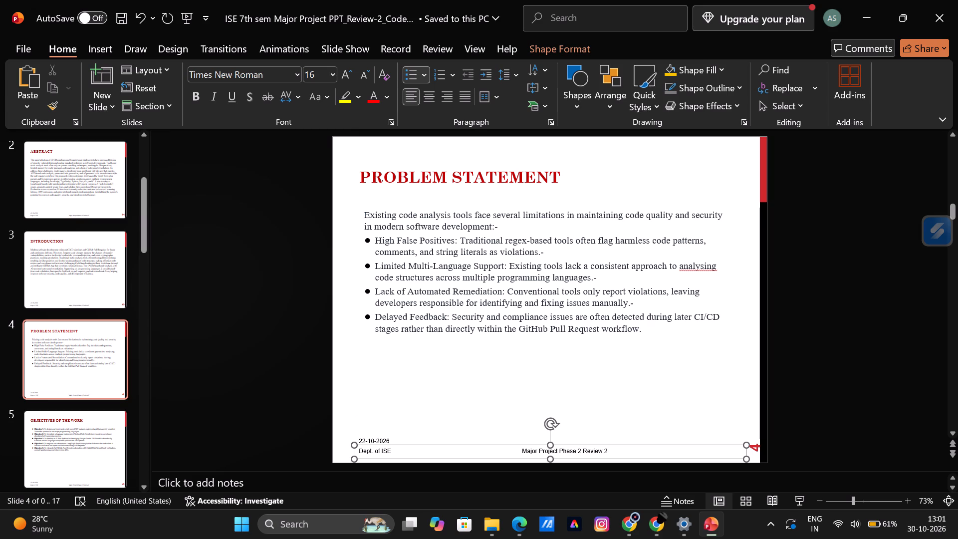
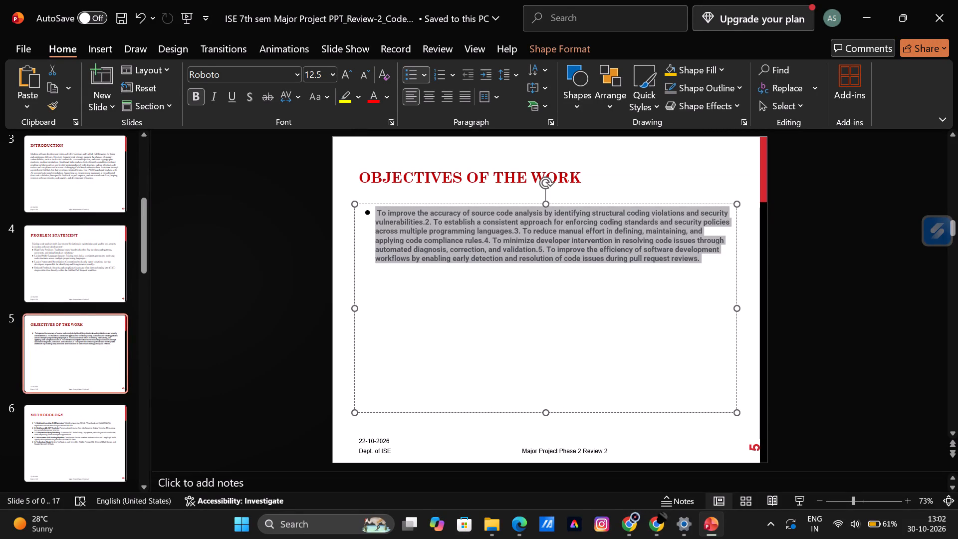
Remove the bold formatting from the body text on the Objectives of the Work slide.
{"action": "left_click", "coordinate": [197, 98]}
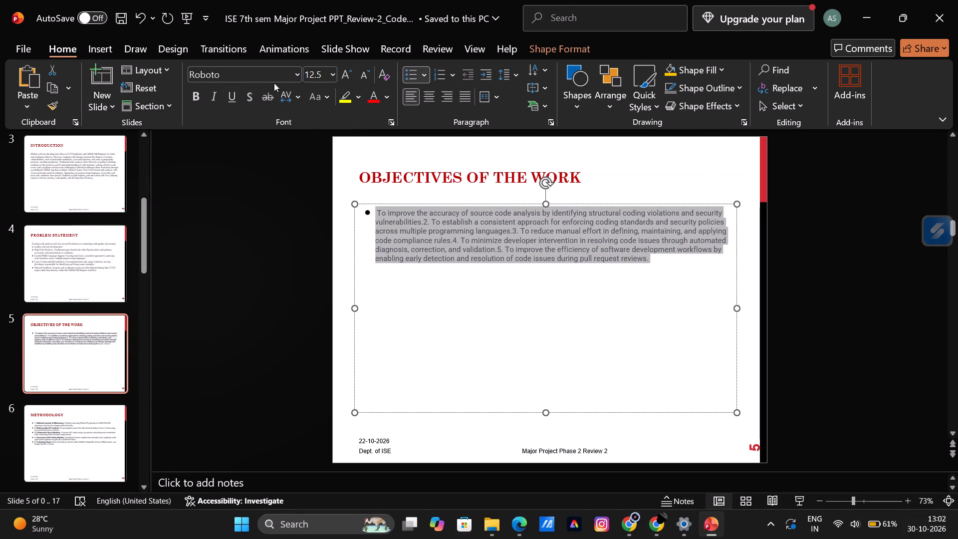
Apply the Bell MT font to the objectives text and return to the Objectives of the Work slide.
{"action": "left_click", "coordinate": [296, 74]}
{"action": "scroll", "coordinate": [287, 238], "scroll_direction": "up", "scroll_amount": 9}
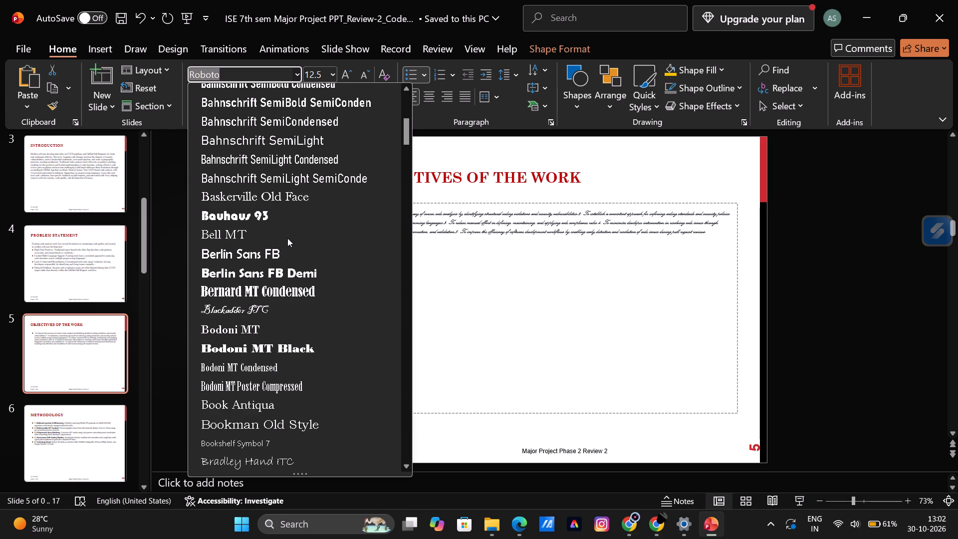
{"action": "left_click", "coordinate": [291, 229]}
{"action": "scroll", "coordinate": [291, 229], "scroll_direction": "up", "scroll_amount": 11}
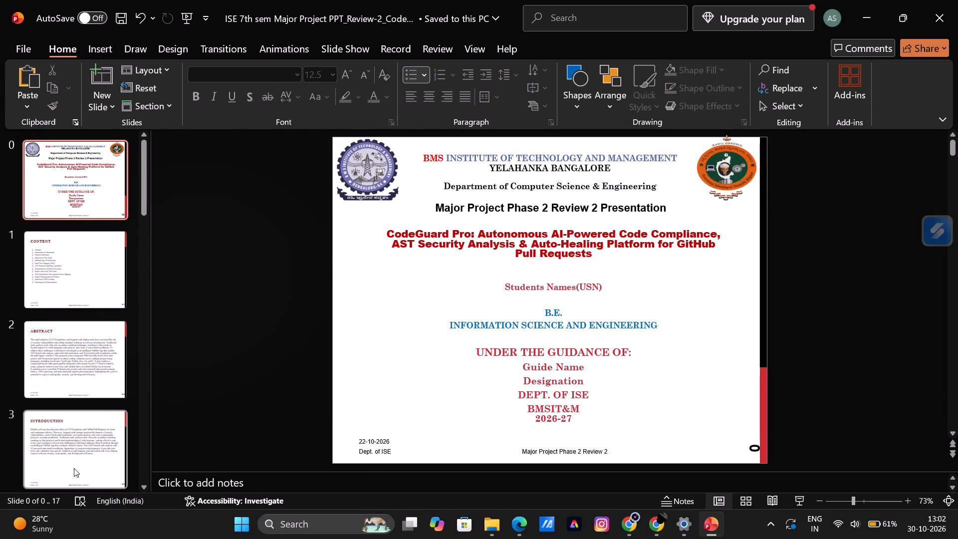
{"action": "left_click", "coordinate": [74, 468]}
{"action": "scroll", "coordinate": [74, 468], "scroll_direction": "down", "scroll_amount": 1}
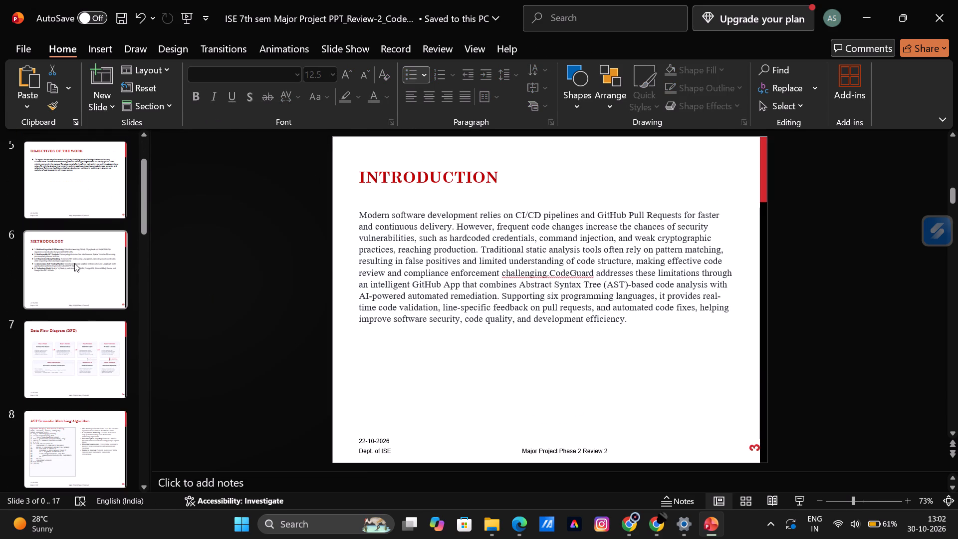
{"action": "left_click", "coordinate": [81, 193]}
Set all of the body text on the Objectives of the Work slide in Times New Roman.
{"action": "left_click", "coordinate": [481, 257]}
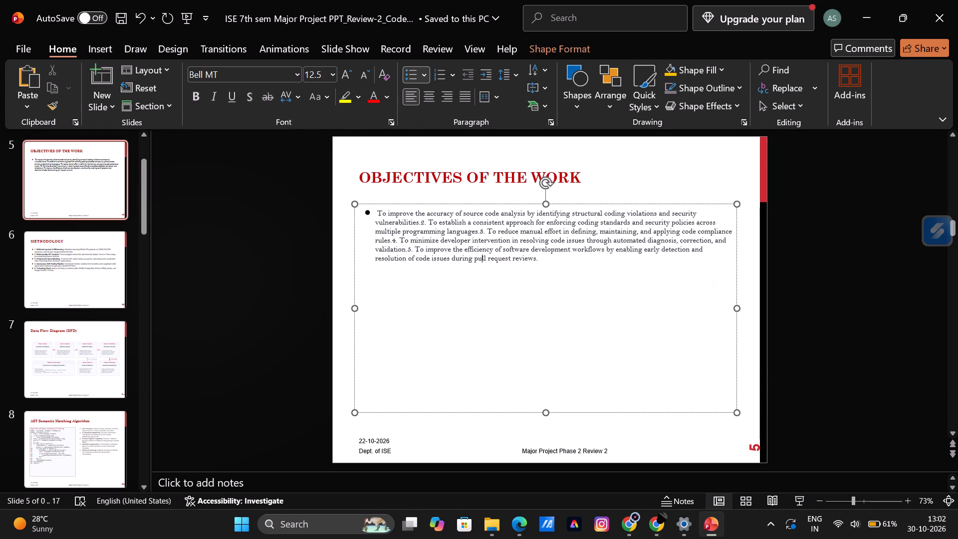
{"action": "key", "text": "ctrl+a"}
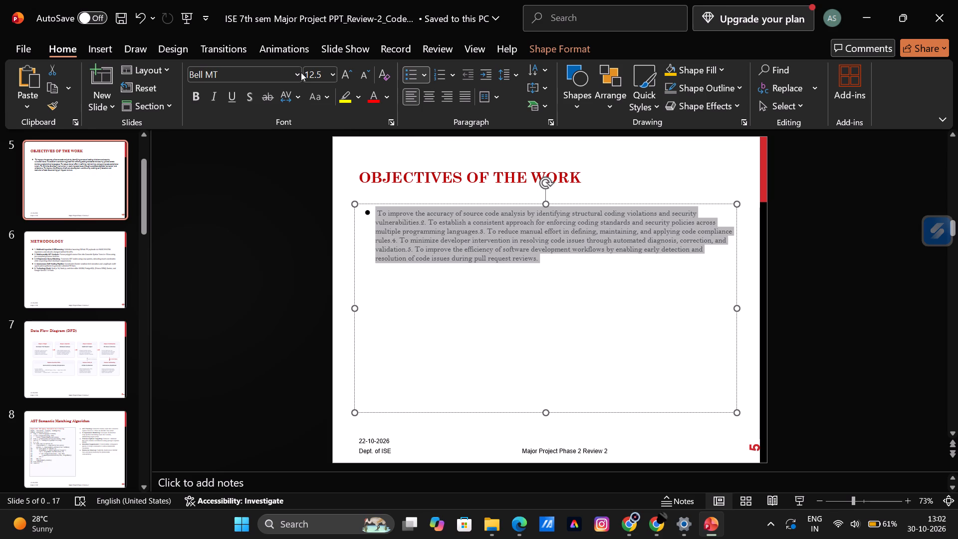
{"action": "left_click", "coordinate": [301, 72]}
{"action": "scroll", "coordinate": [293, 209], "scroll_direction": "up", "scroll_amount": 8}
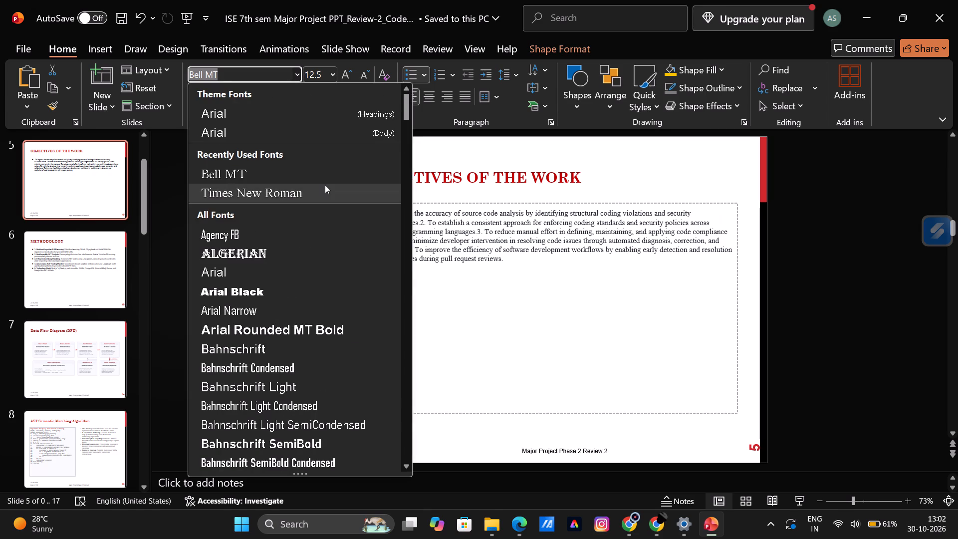
{"action": "left_click", "coordinate": [325, 185]}
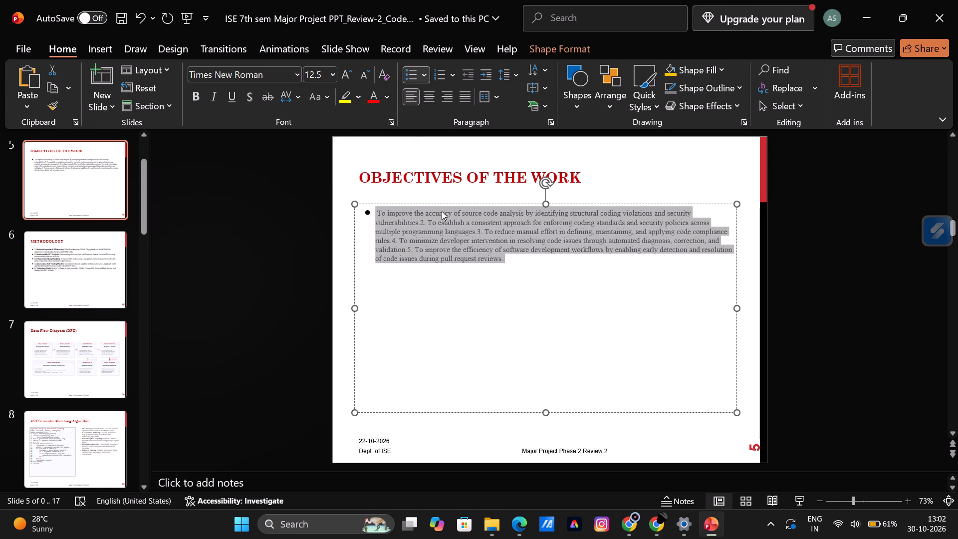
Set the font size of all the objectives body text to 16.
{"action": "left_click", "coordinate": [441, 213]}
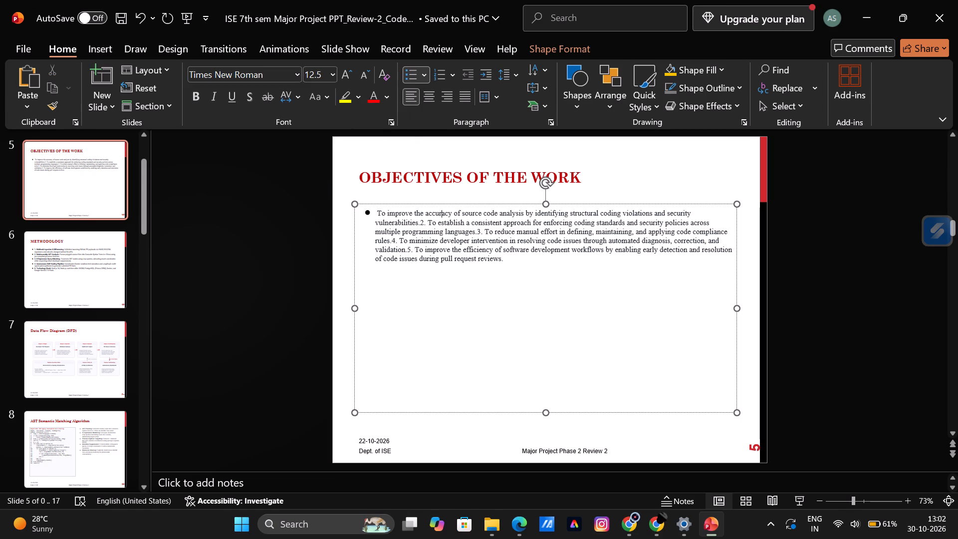
{"action": "key", "text": "ctrl+a"}
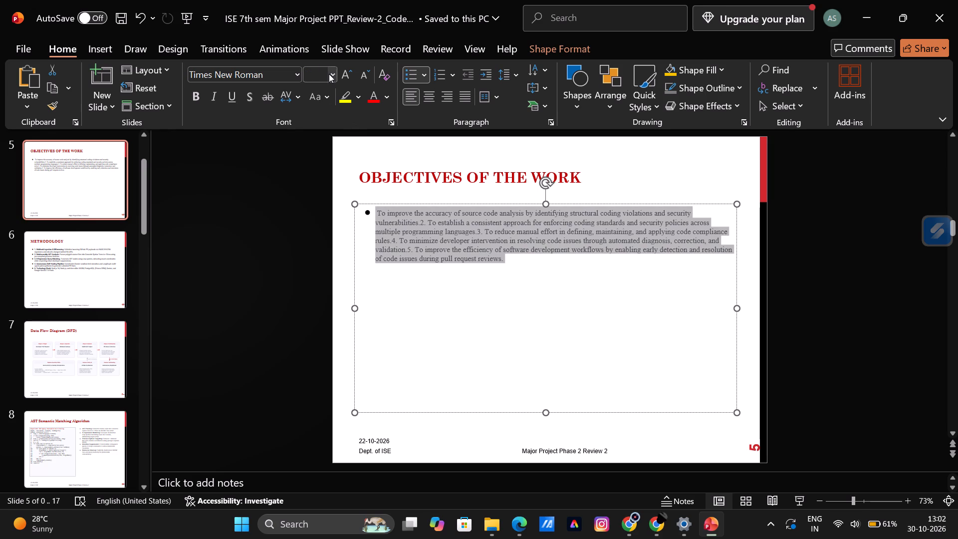
{"action": "left_click", "coordinate": [329, 74]}
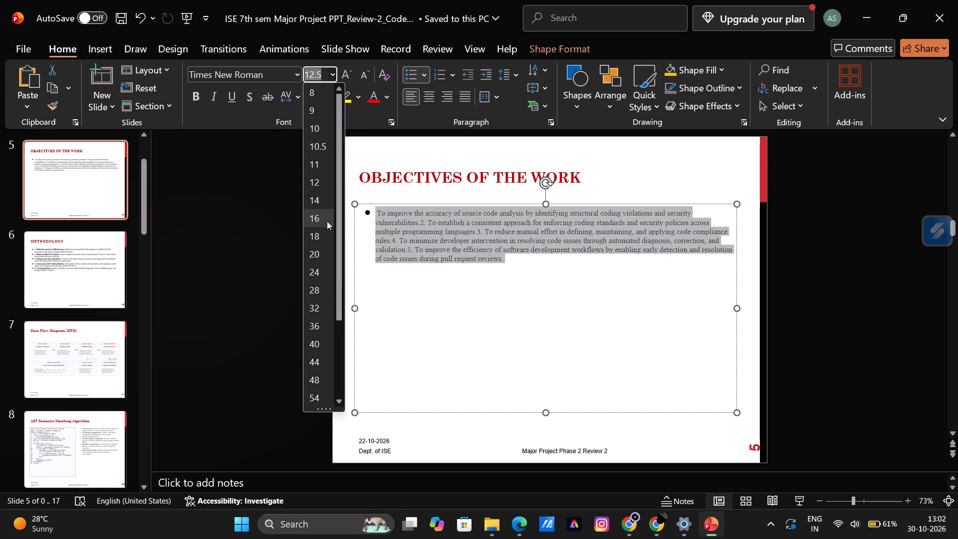
{"action": "left_click", "coordinate": [327, 221]}
{"action": "left_click", "coordinate": [460, 322]}
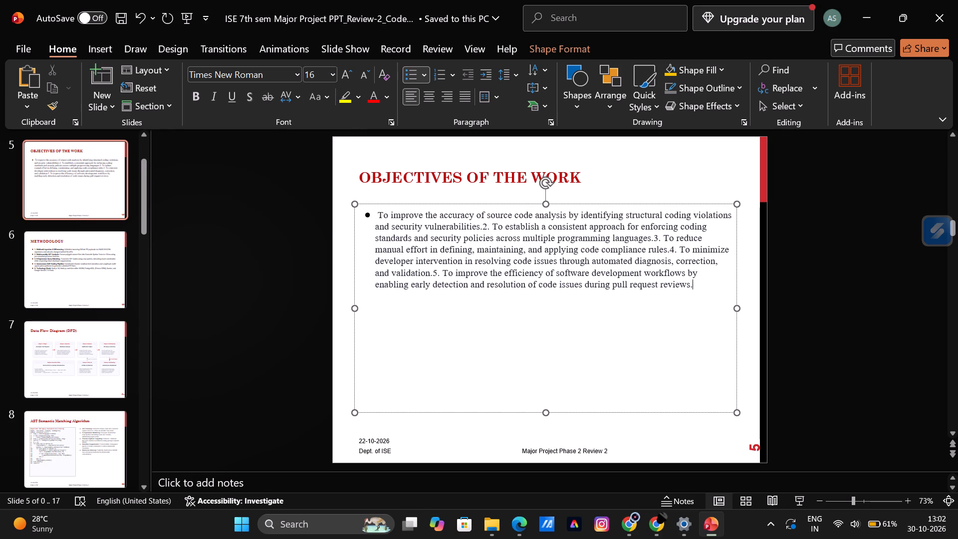
Delete the inline number "2." and start a new bullet at "To establish a consistent approach".
{"action": "left_click", "coordinate": [483, 226]}
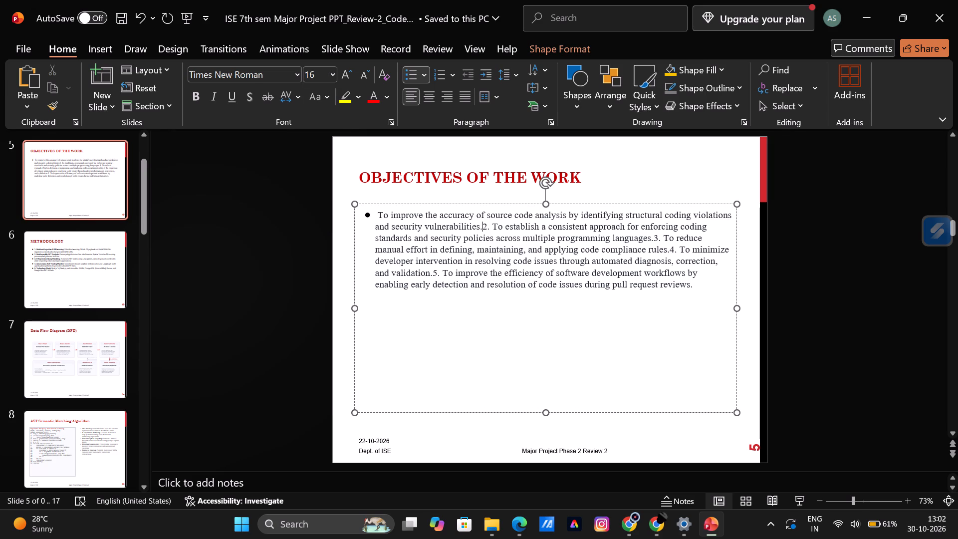
{"action": "left_click", "coordinate": [491, 227]}
{"action": "key", "text": "BackSpace"}
{"action": "key", "text": "BackSpace"}
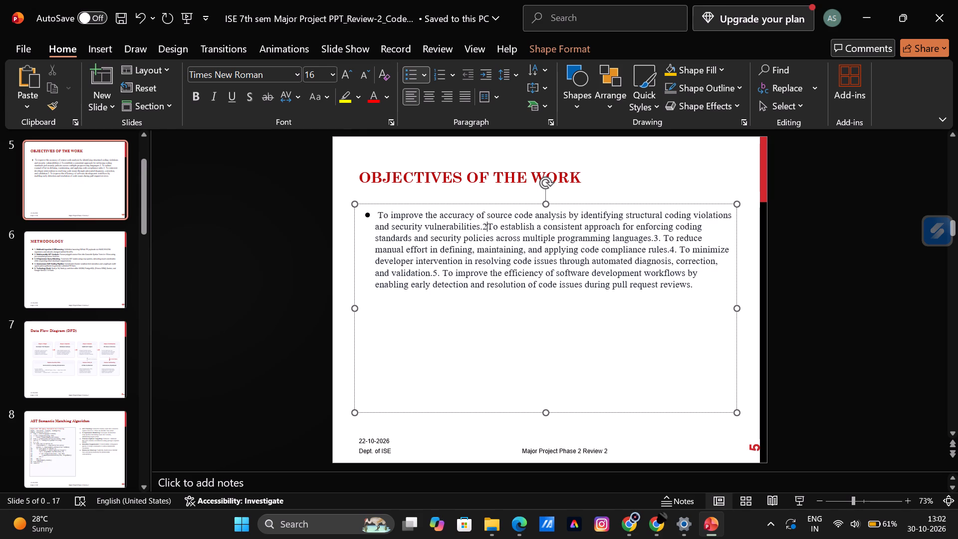
{"action": "key", "text": "BackSpace"}
{"action": "key", "text": "Return"}
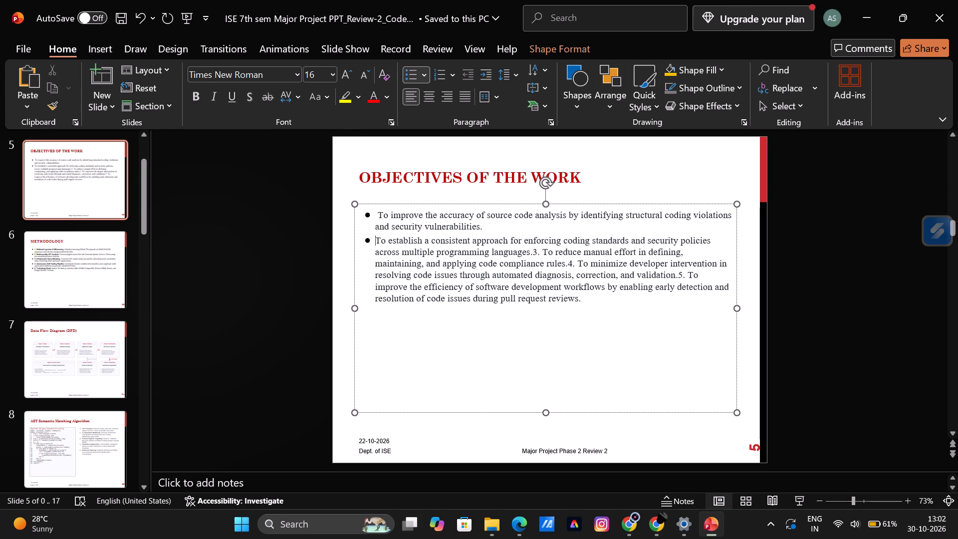
Delete the inline number "3." and start a new bullet at "To reduce manual effort in defining".
{"action": "left_click", "coordinate": [544, 251]}
{"action": "key", "text": "BackSpace"}
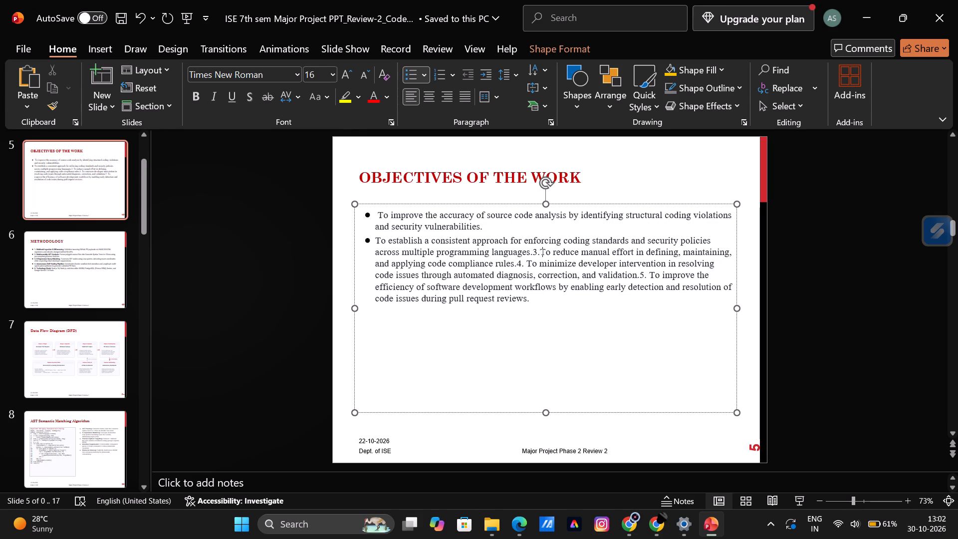
{"action": "key", "text": "BackSpace"}
{"action": "key", "text": "BackSpace"}
{"action": "key", "text": "Return"}
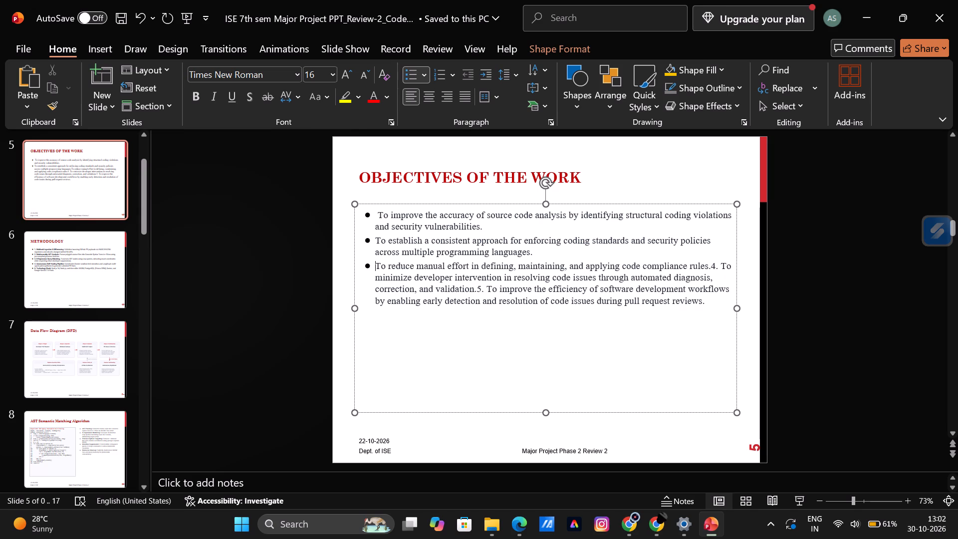
Delete the inline number "4." and start a new bullet at "To minimize developer intervention".
{"action": "left_click", "coordinate": [719, 264]}
{"action": "key", "text": "BackSpace"}
{"action": "key", "text": "BackSpace"}
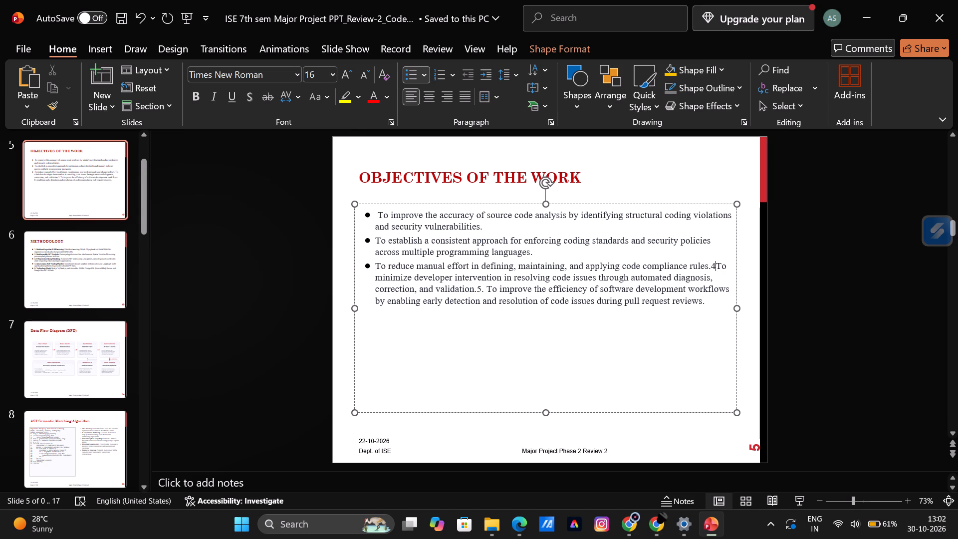
{"action": "key", "text": "BackSpace"}
{"action": "key", "text": "Return"}
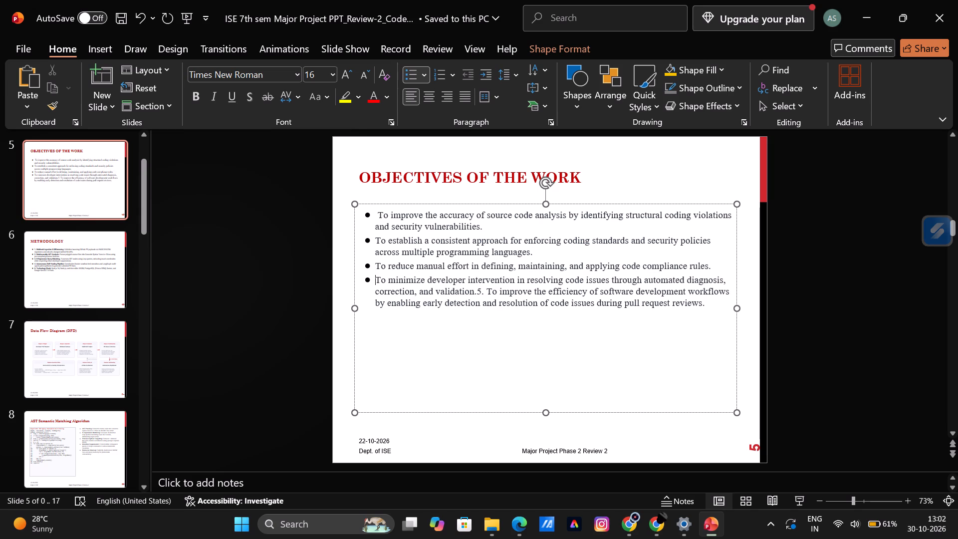
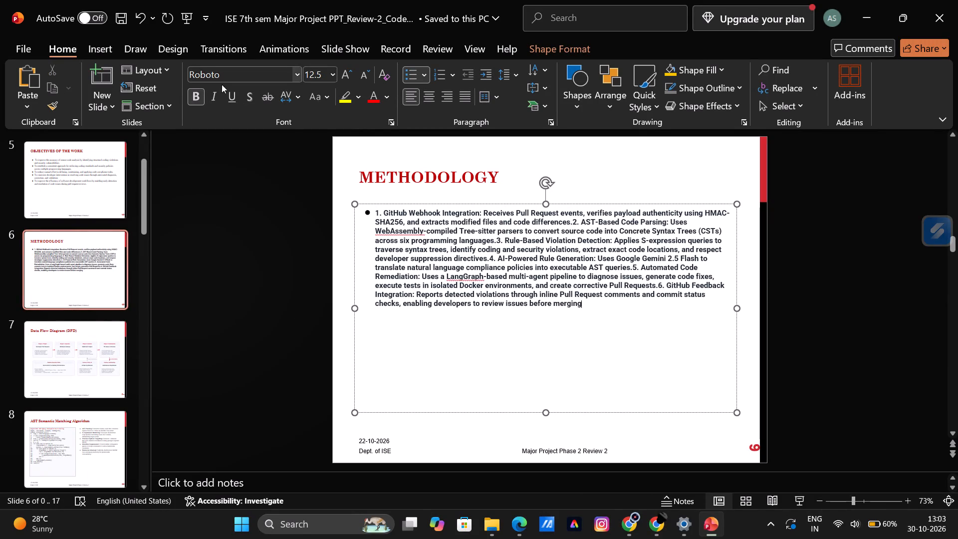
Remove the bold formatting from all of the body text on the Methodology slide.
{"action": "key", "text": "ctrl+a"}
{"action": "left_click_drag", "start_coordinate": [194, 97], "coordinate": [200, 91]}
Set all of the body text on the Methodology slide in Times New Roman.
{"action": "left_click_drag", "start_coordinate": [200, 91], "coordinate": [229, 74]}
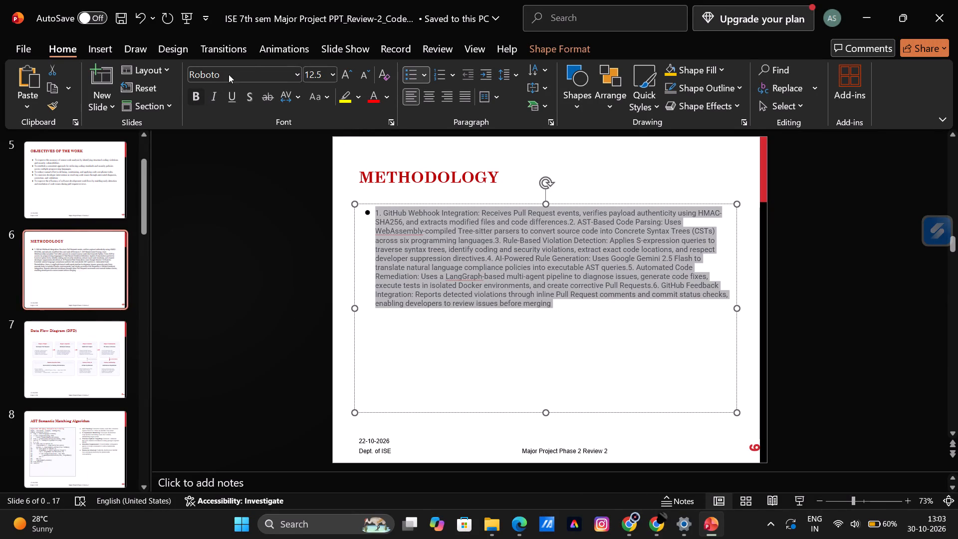
{"action": "left_click_drag", "start_coordinate": [229, 74], "coordinate": [230, 74]}
{"action": "left_click", "coordinate": [230, 74]}
{"action": "left_click", "coordinate": [296, 74]}
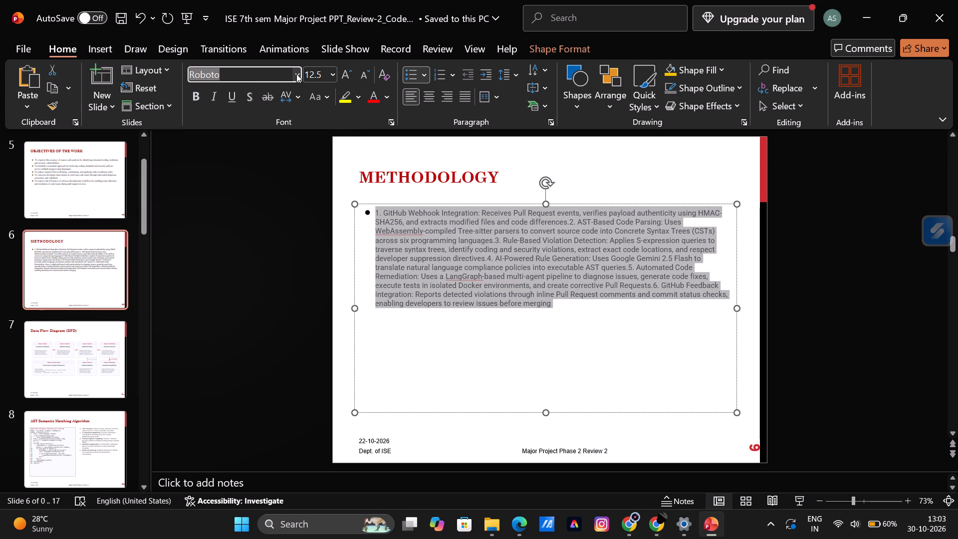
{"action": "scroll", "coordinate": [272, 150], "scroll_direction": "up", "scroll_amount": 13}
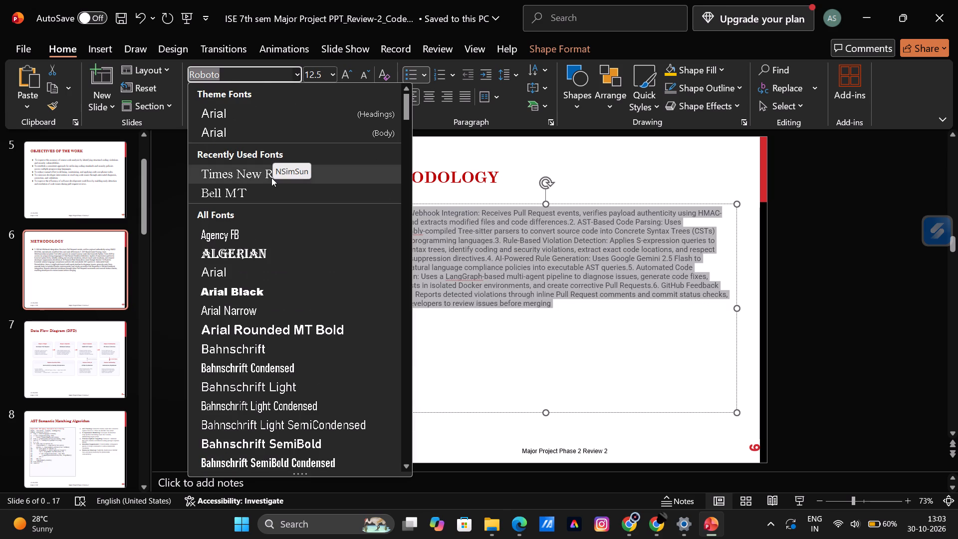
Set the Methodology slide's selected body text in Times New Roman at size 16.
{"action": "left_click", "coordinate": [271, 178]}
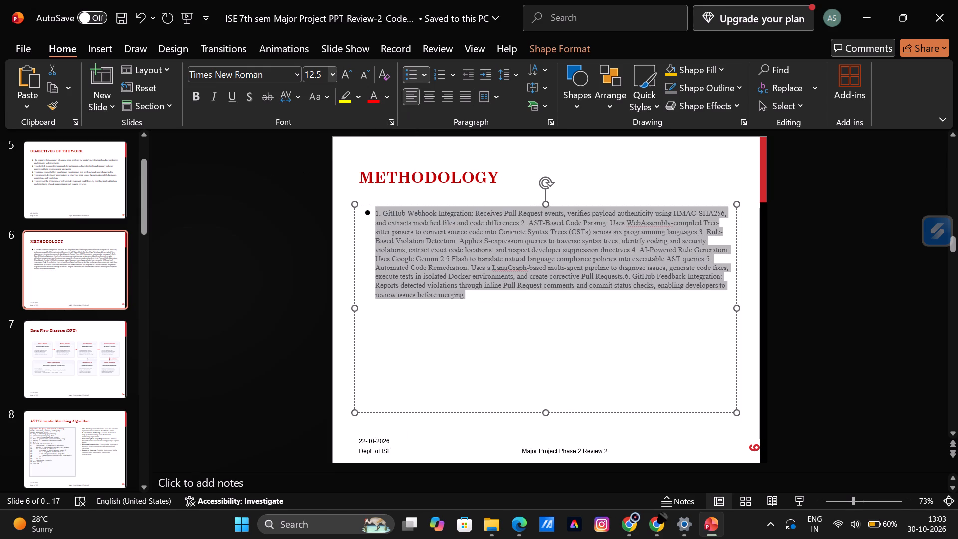
{"action": "left_click", "coordinate": [329, 76]}
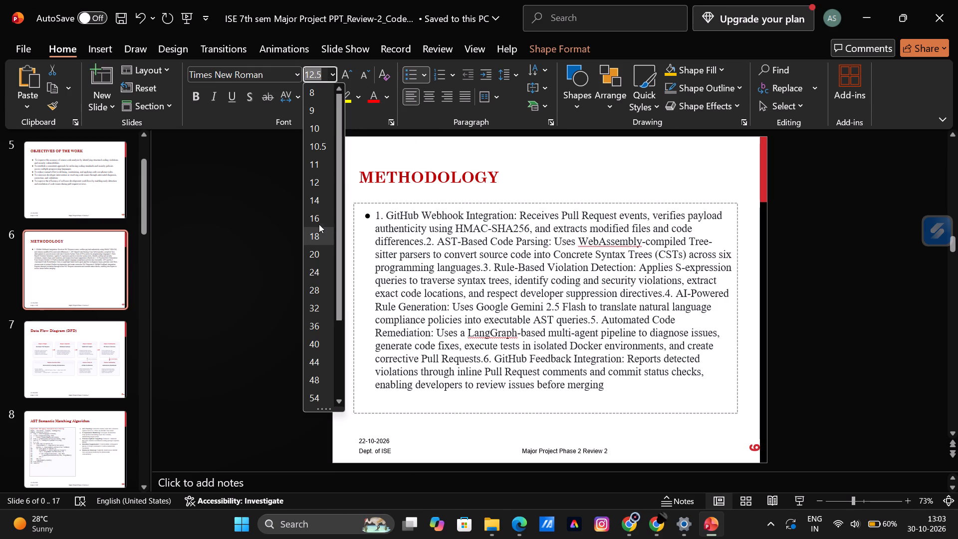
{"action": "left_click", "coordinate": [319, 223]}
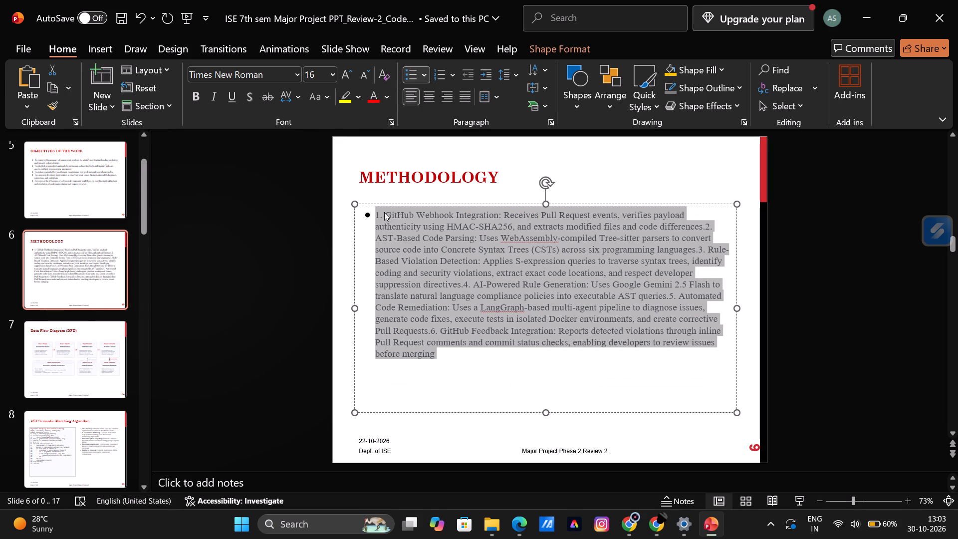
Delete the inline numbers "1." and "2." from the methodology text and start a new bullet at "AST-Based Code Parsing".
{"action": "left_click", "coordinate": [384, 212]}
{"action": "key", "text": "BackSpace"}
{"action": "key", "text": "BackSpace"}
{"action": "key", "text": "BackSpace"}
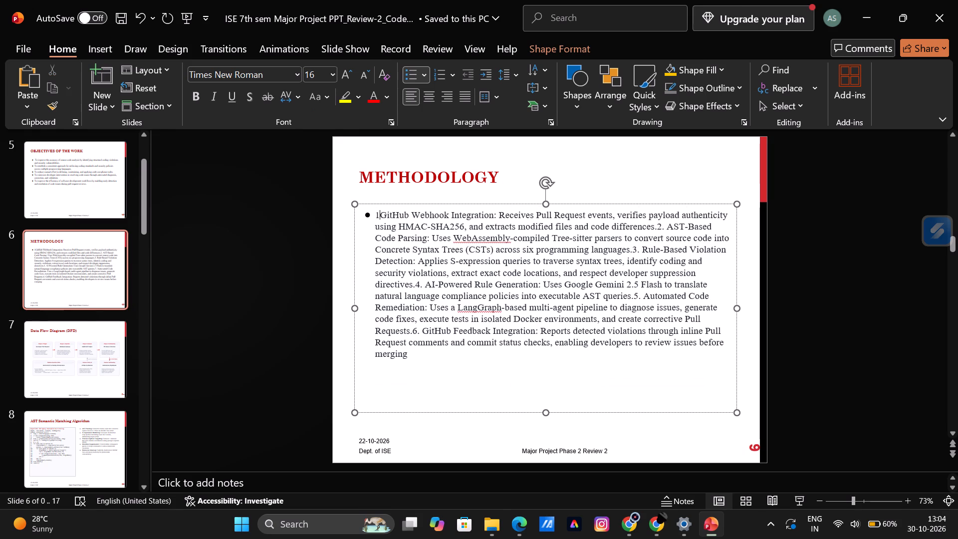
{"action": "left_click", "coordinate": [663, 230]}
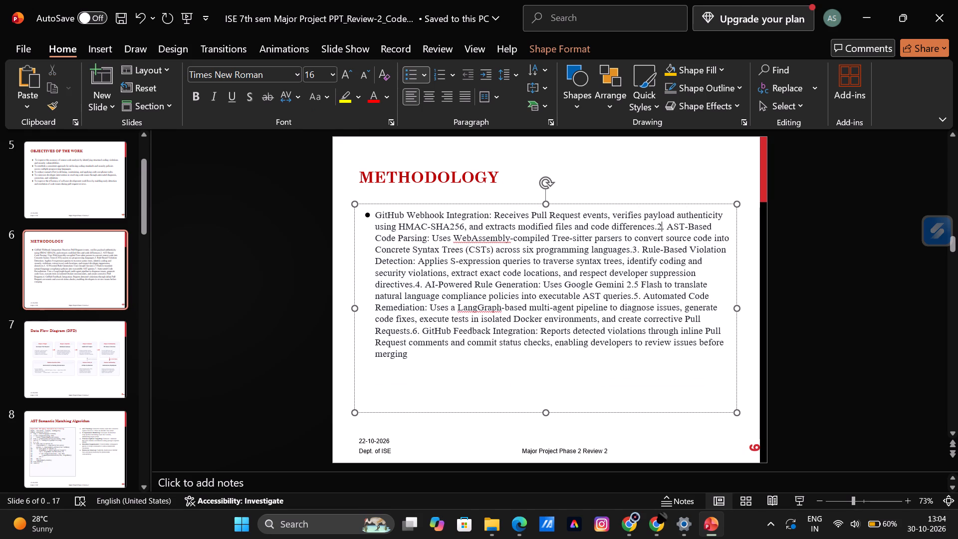
{"action": "key", "text": "Right"}
{"action": "key", "text": "Right"}
{"action": "key", "text": "Right"}
{"action": "key", "text": "Left"}
{"action": "key", "text": "BackSpace"}
{"action": "key", "text": "BackSpace"}
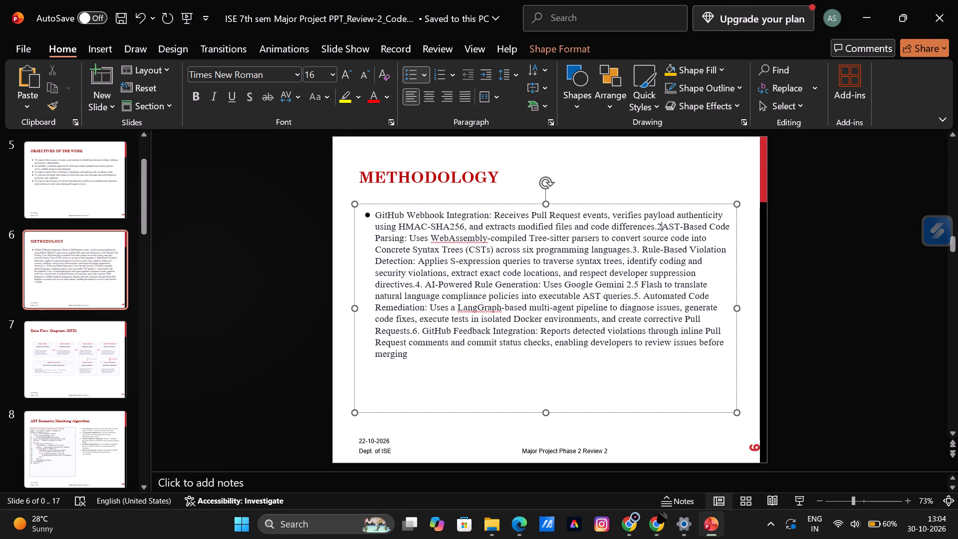
{"action": "key", "text": "BackSpace"}
{"action": "key", "text": "Return"}
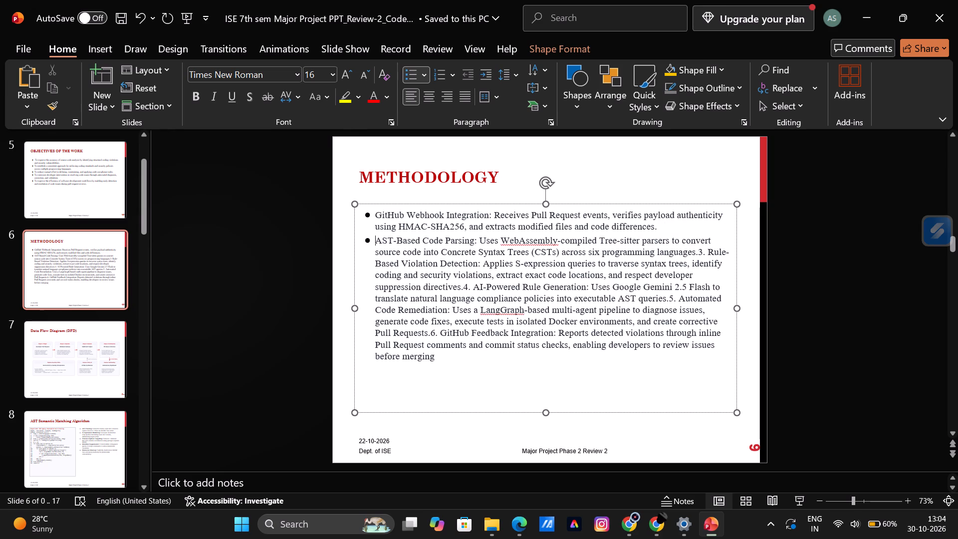
Replace the inline numbers "3." and "4." with new bullets starting at "Rule-Based Violation Detection" and "AI-Powered Rule Generation".
{"action": "left_click", "coordinate": [709, 251]}
{"action": "key", "text": "BackSpace"}
{"action": "key", "text": "BackSpace"}
{"action": "key", "text": "BackSpace"}
{"action": "key", "text": "Return"}
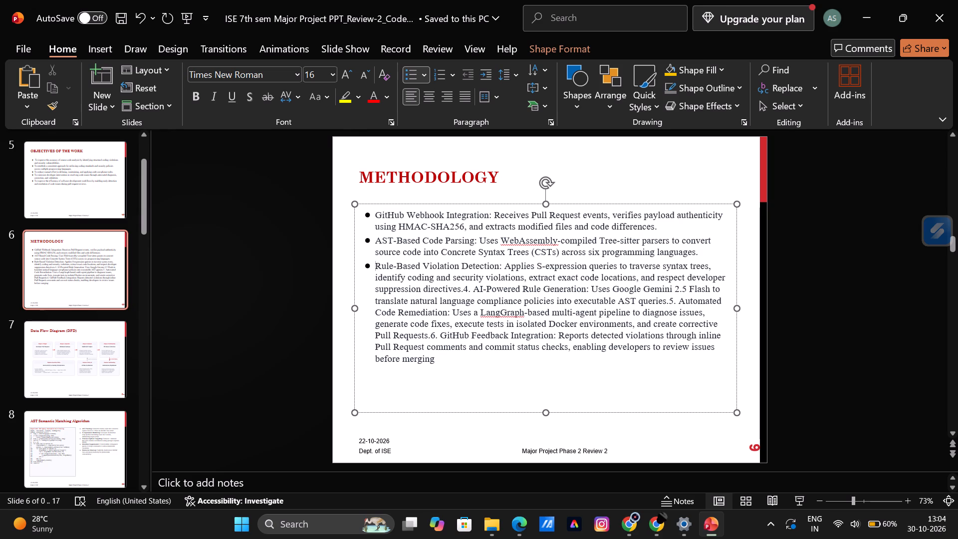
{"action": "left_click", "coordinate": [473, 290]}
{"action": "key", "text": "BackSpace"}
{"action": "key", "text": "BackSpace"}
{"action": "key", "text": "BackSpace"}
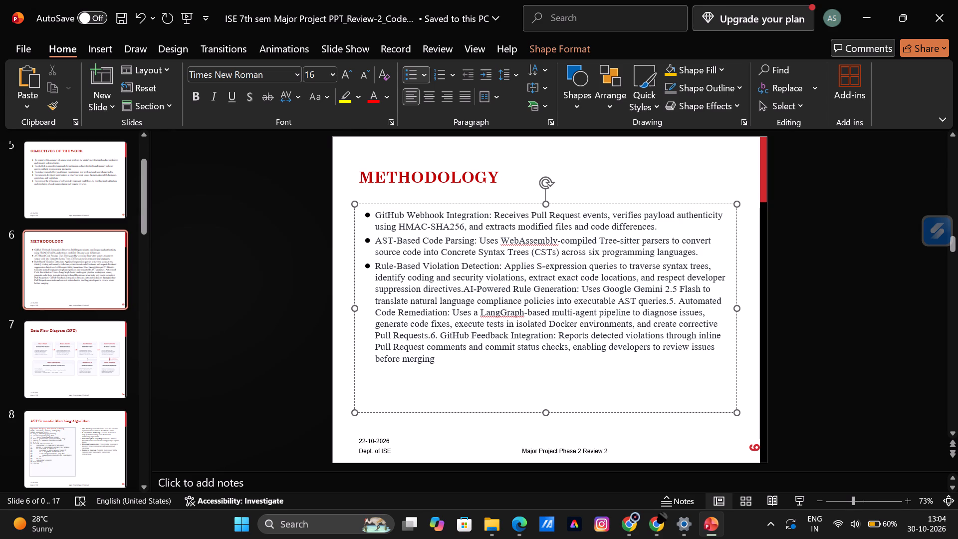
{"action": "key", "text": "Return"}
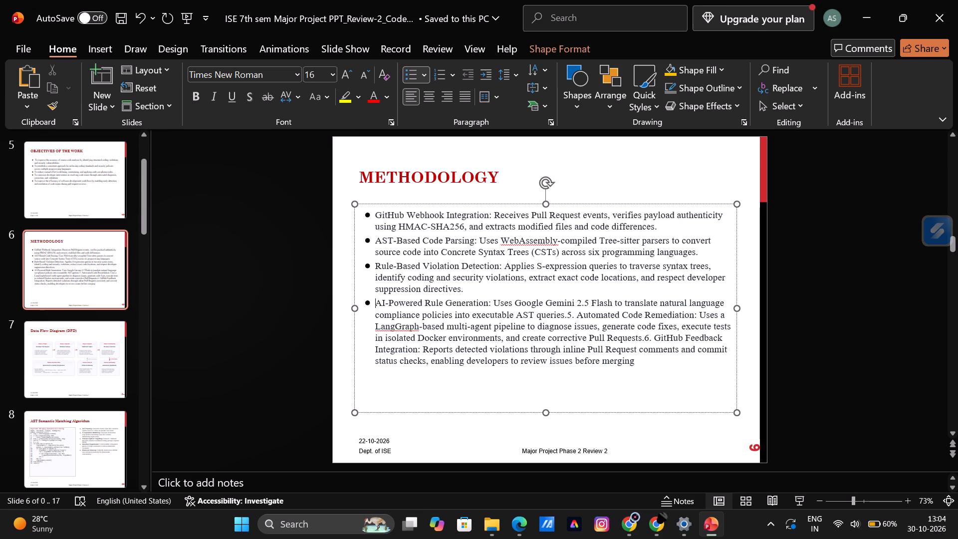
Replace the inline numbers "5." and "6." with new bullets starting at "Automated Code Remediation" and "GitHub Feedback Integration".
{"action": "left_click", "coordinate": [578, 320]}
{"action": "key", "text": "BackSpace"}
{"action": "key", "text": "BackSpace"}
{"action": "key", "text": "BackSpace"}
{"action": "key", "text": "Return"}
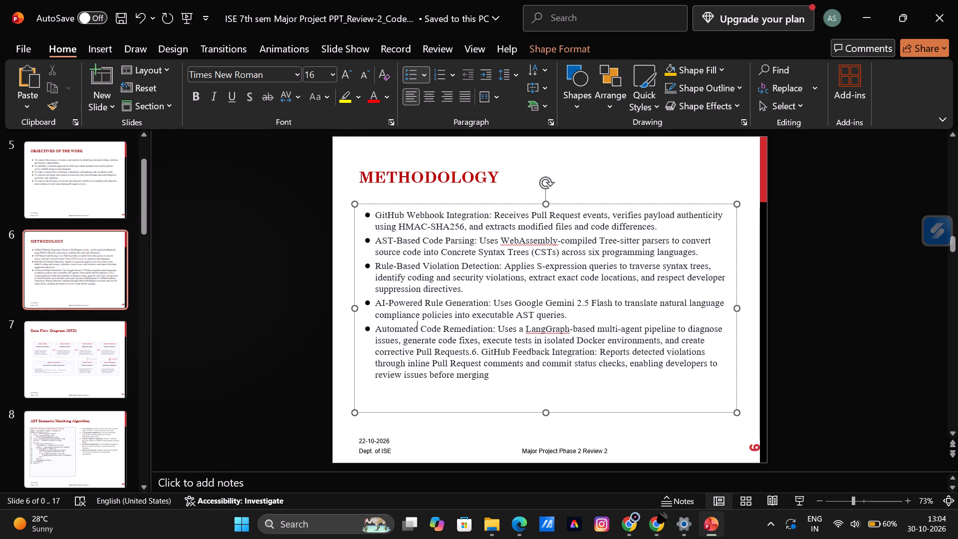
{"action": "left_click", "coordinate": [481, 351]}
{"action": "key", "text": "BackSpace"}
{"action": "key", "text": "BackSpace"}
{"action": "key", "text": "BackSpace"}
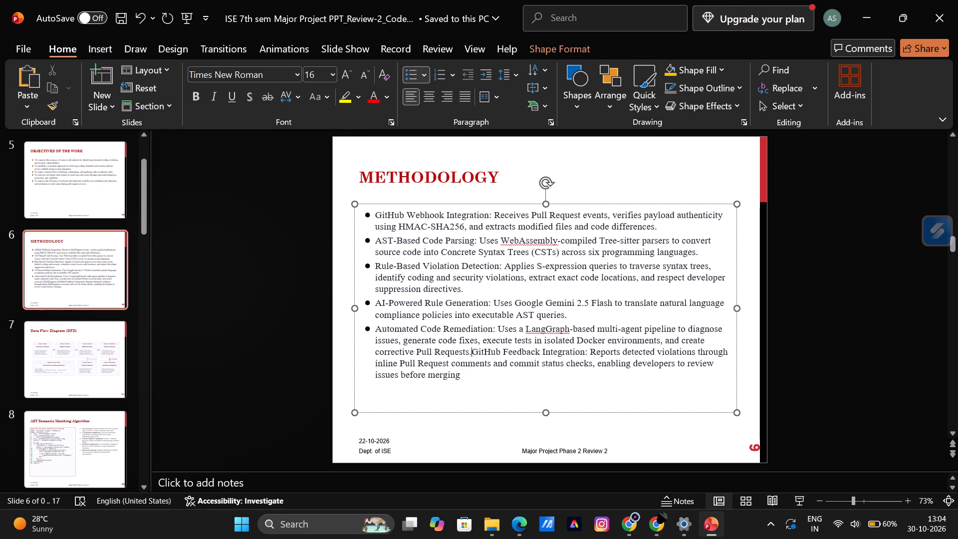
{"action": "key", "text": "Return"}
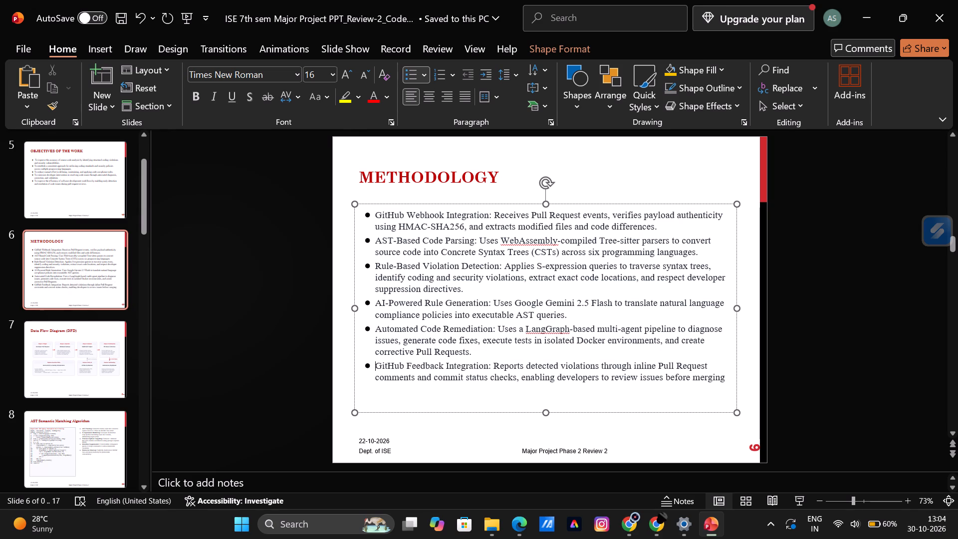
{"action": "left_click", "coordinate": [425, 426]}
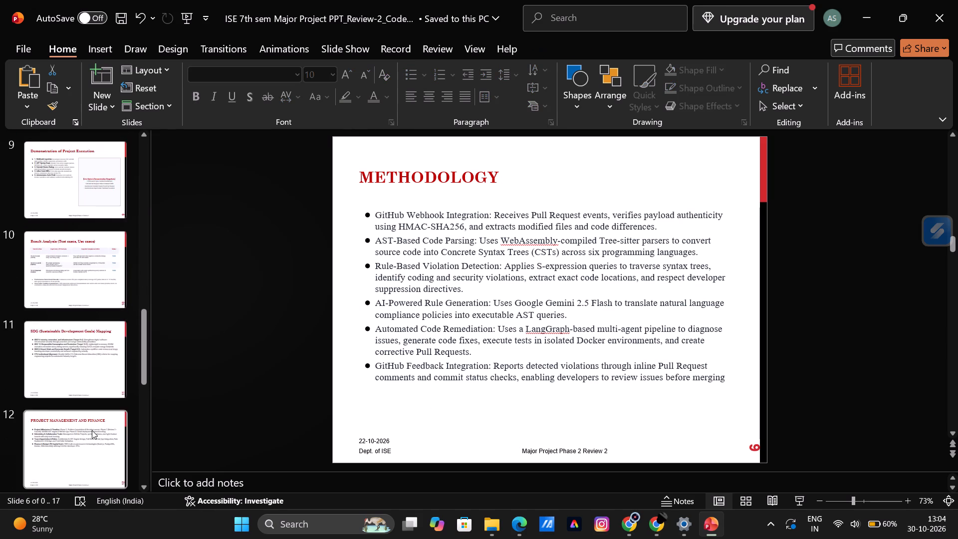
Review the slides across the whole deck, including the AST Semantic Matching Algorithm slide, and end on the Data Flow Diagram (DFD) slide.
{"action": "left_click", "coordinate": [73, 315]}
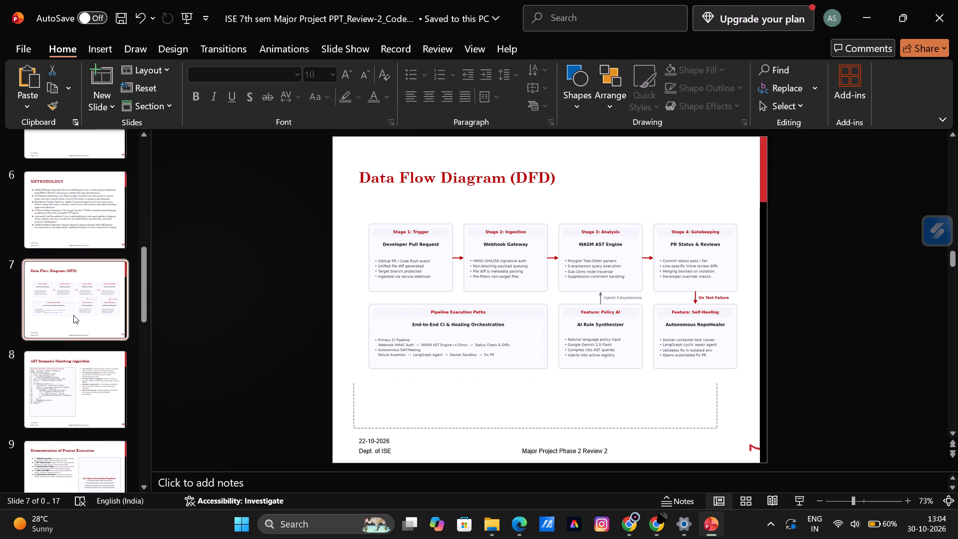
{"action": "left_click", "coordinate": [75, 367]}
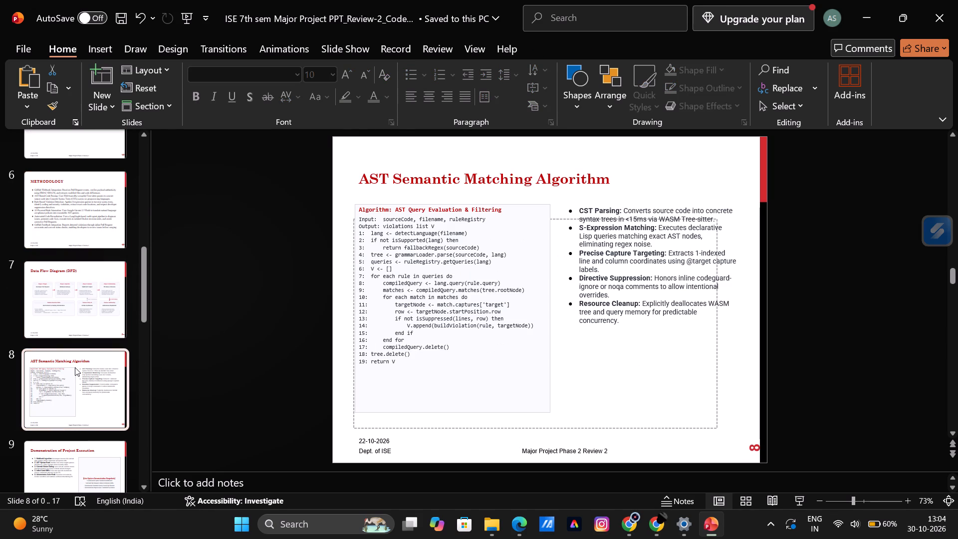
{"action": "left_click", "coordinate": [100, 210]}
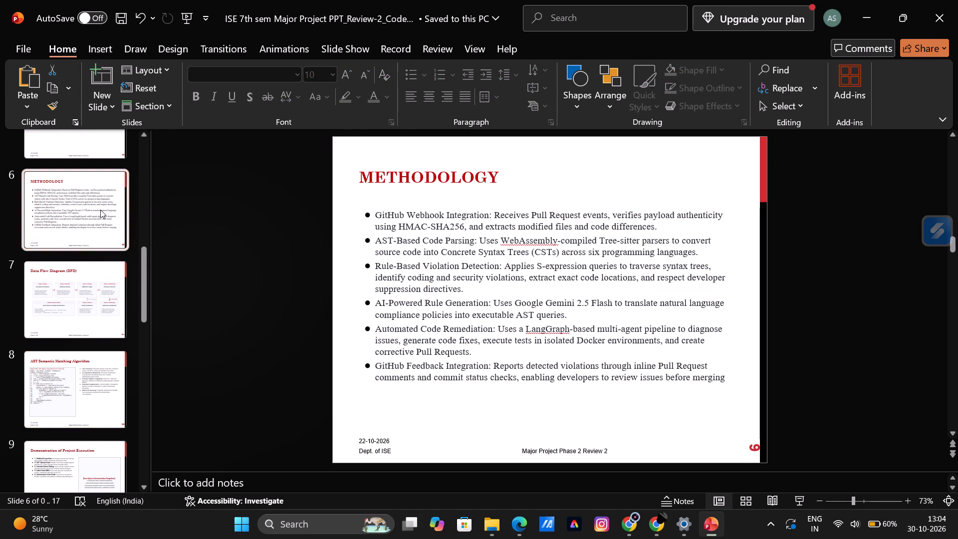
{"action": "scroll", "coordinate": [96, 239], "scroll_direction": "up", "scroll_amount": 5}
{"action": "scroll", "coordinate": [96, 239], "scroll_direction": "down", "scroll_amount": 1}
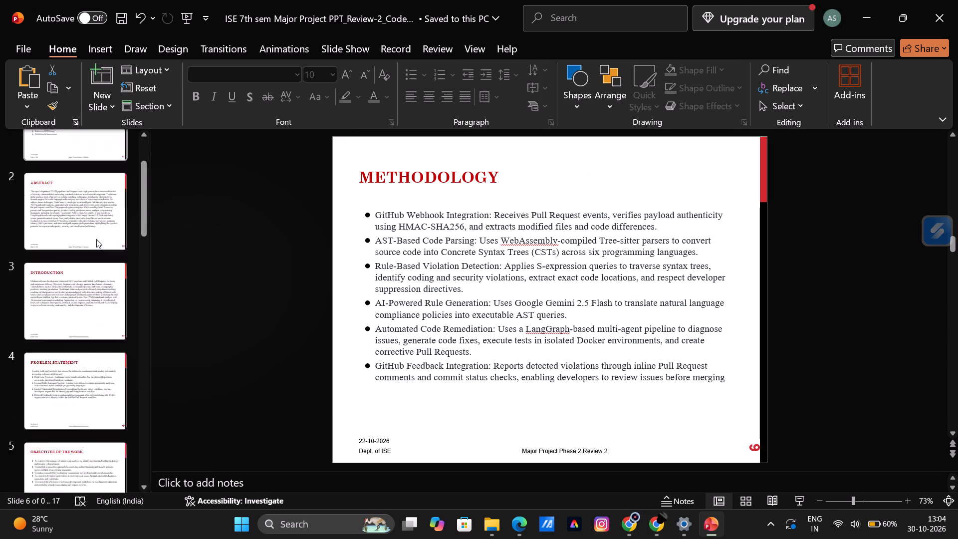
{"action": "scroll", "coordinate": [96, 239], "scroll_direction": "down", "scroll_amount": 6}
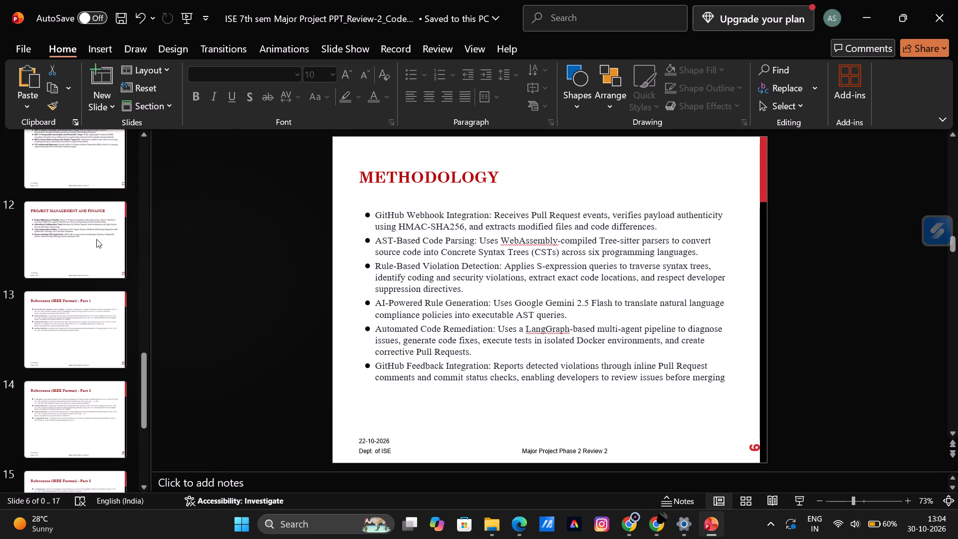
{"action": "scroll", "coordinate": [96, 239], "scroll_direction": "down", "scroll_amount": 7}
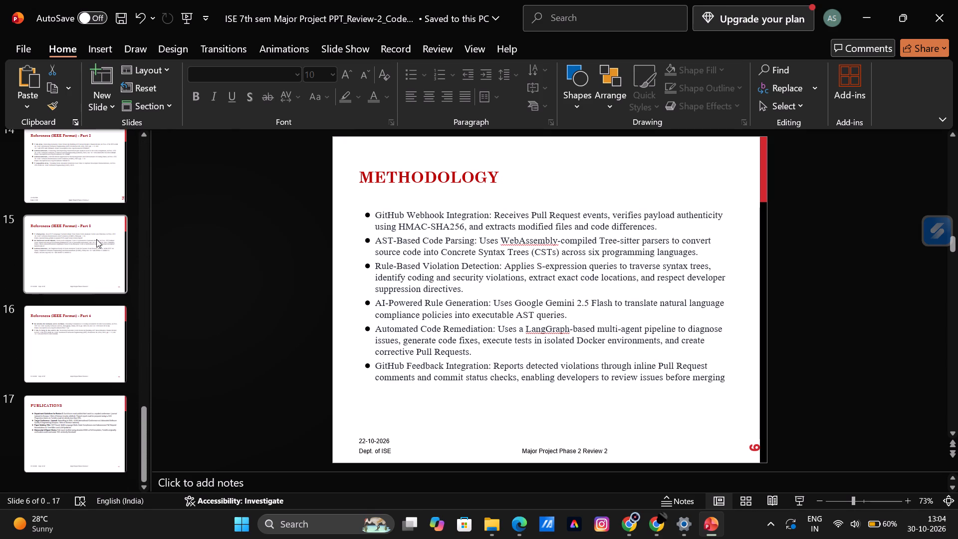
{"action": "scroll", "coordinate": [96, 239], "scroll_direction": "up", "scroll_amount": 10}
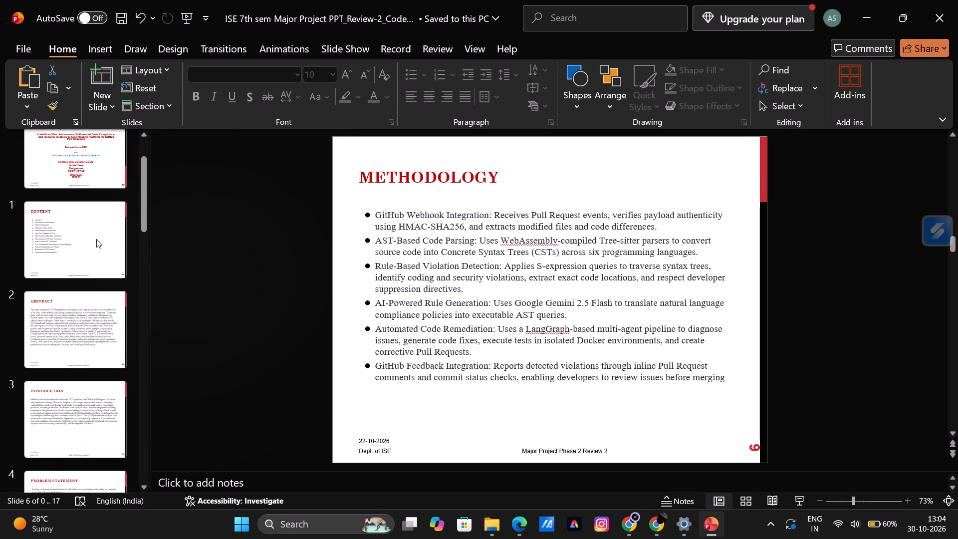
{"action": "scroll", "coordinate": [96, 239], "scroll_direction": "up", "scroll_amount": 3}
{"action": "scroll", "coordinate": [96, 239], "scroll_direction": "down", "scroll_amount": 1}
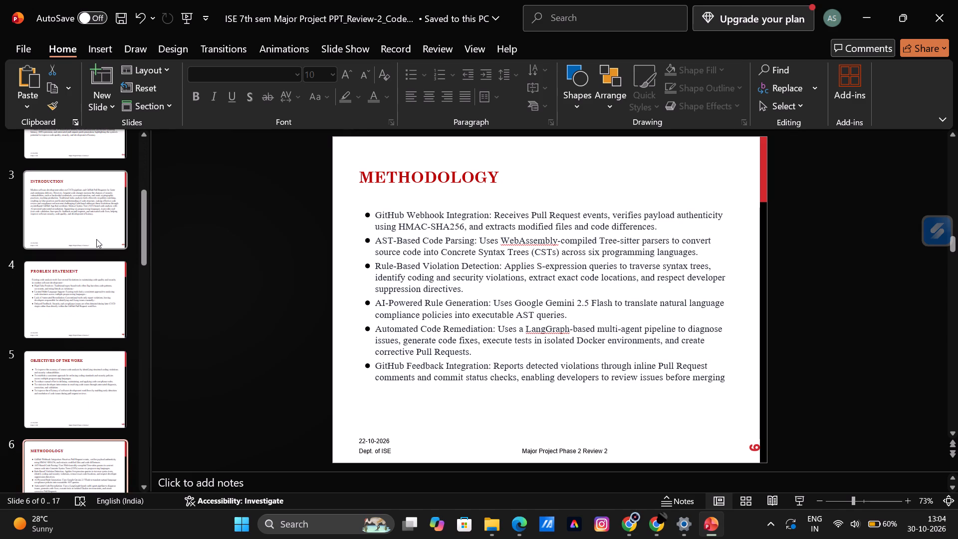
{"action": "scroll", "coordinate": [96, 239], "scroll_direction": "down", "scroll_amount": 1}
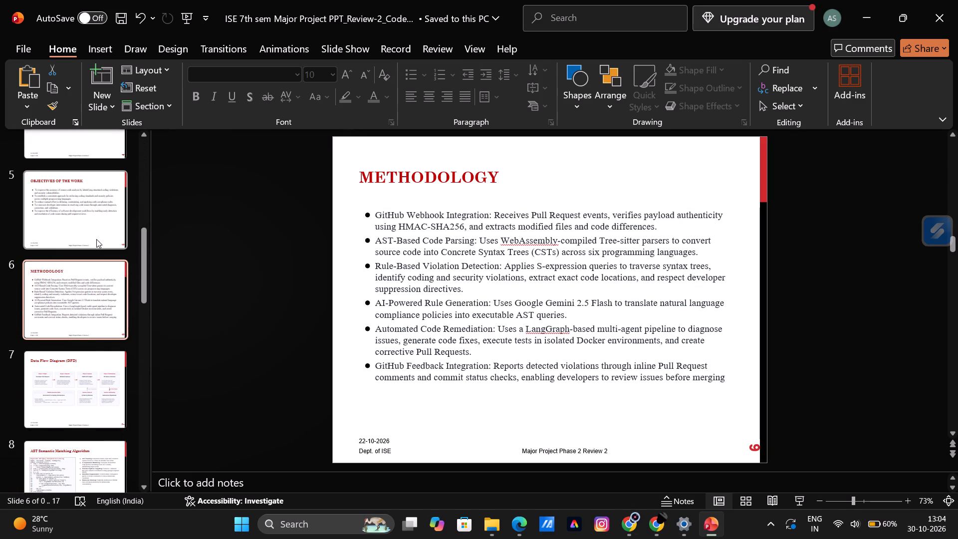
{"action": "left_click", "coordinate": [52, 484]}
{"action": "left_click", "coordinate": [71, 278]}
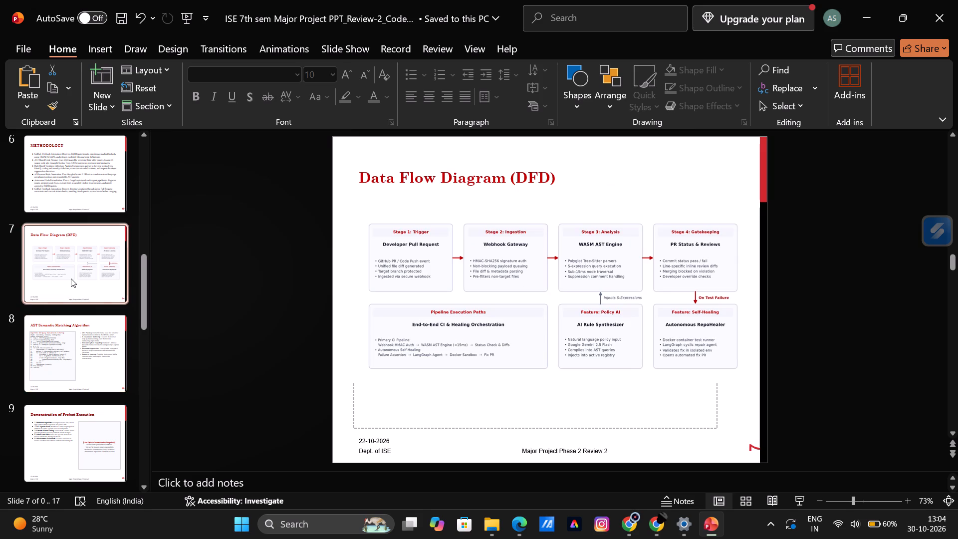
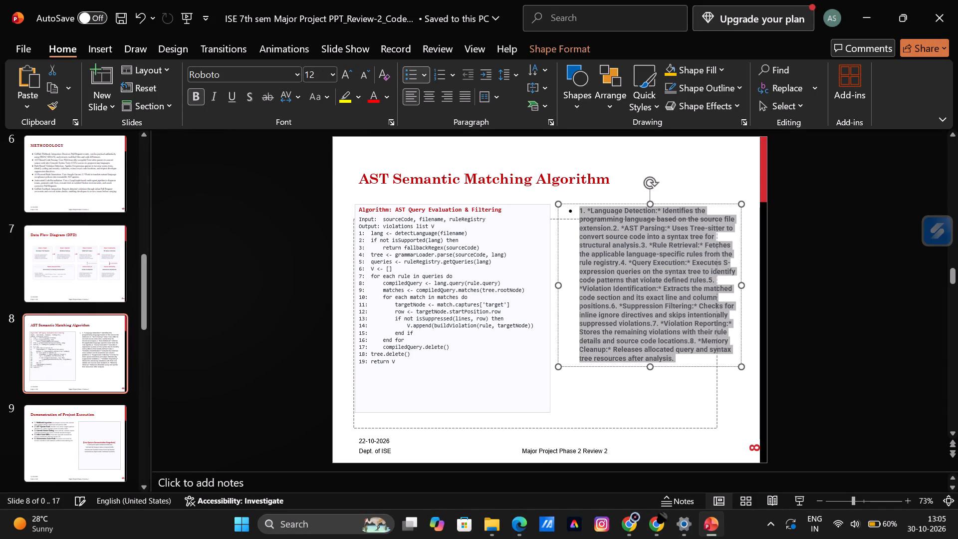
Remove bold from the explanation text beside the AST algorithm and set its font to Times New Roman.
{"action": "left_click", "coordinate": [198, 98]}
{"action": "left_click", "coordinate": [298, 75]}
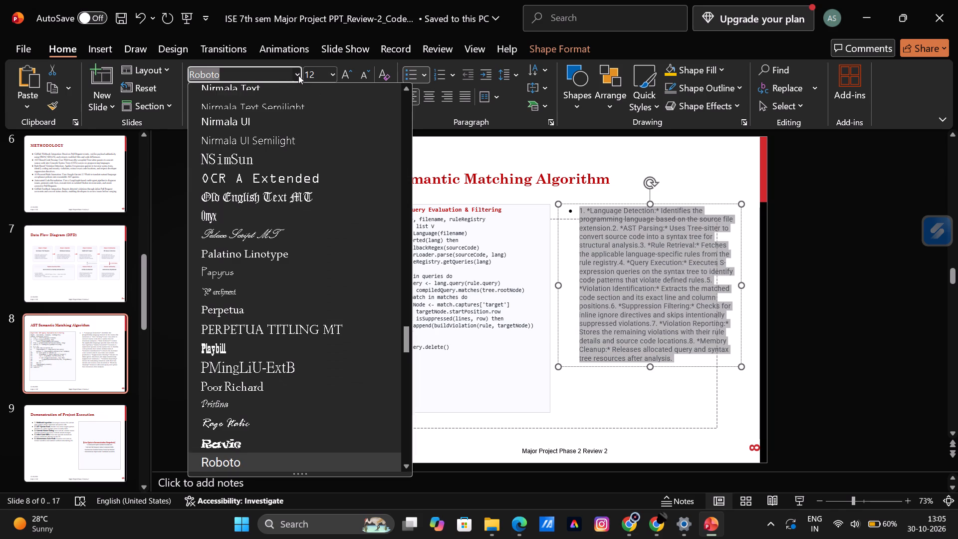
{"action": "scroll", "coordinate": [269, 265], "scroll_direction": "up", "scroll_amount": 17}
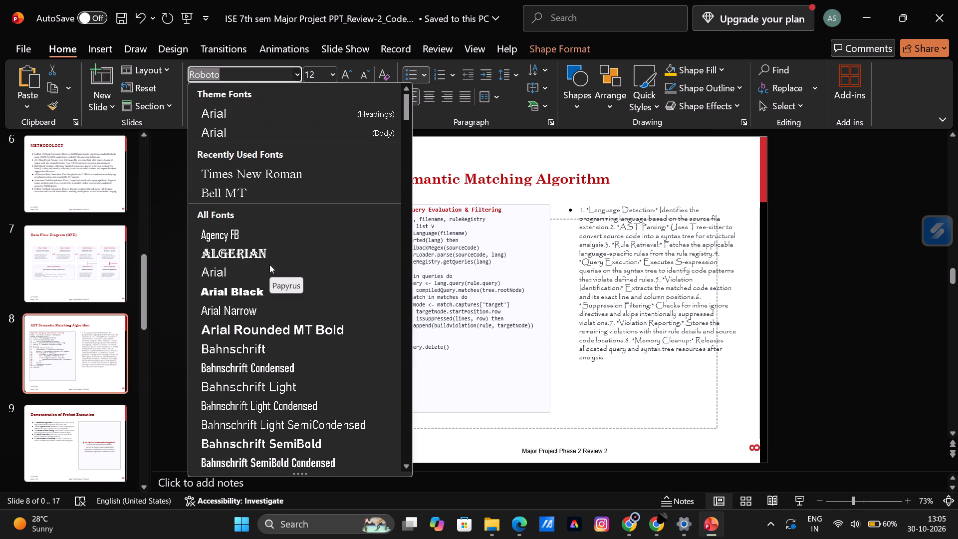
{"action": "scroll", "coordinate": [269, 265], "scroll_direction": "up", "scroll_amount": 20}
{"action": "scroll", "coordinate": [269, 265], "scroll_direction": "up", "scroll_amount": 9}
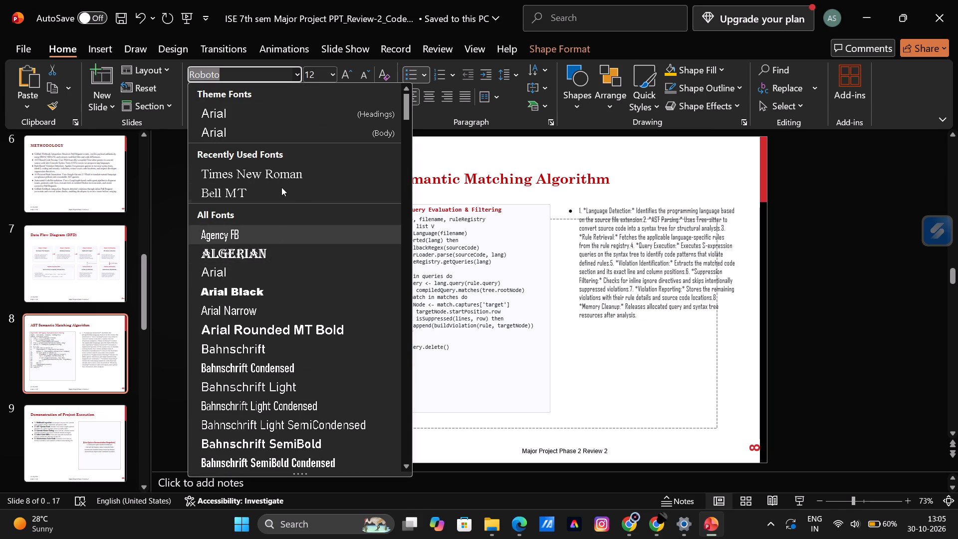
{"action": "type", "text": "tim"}
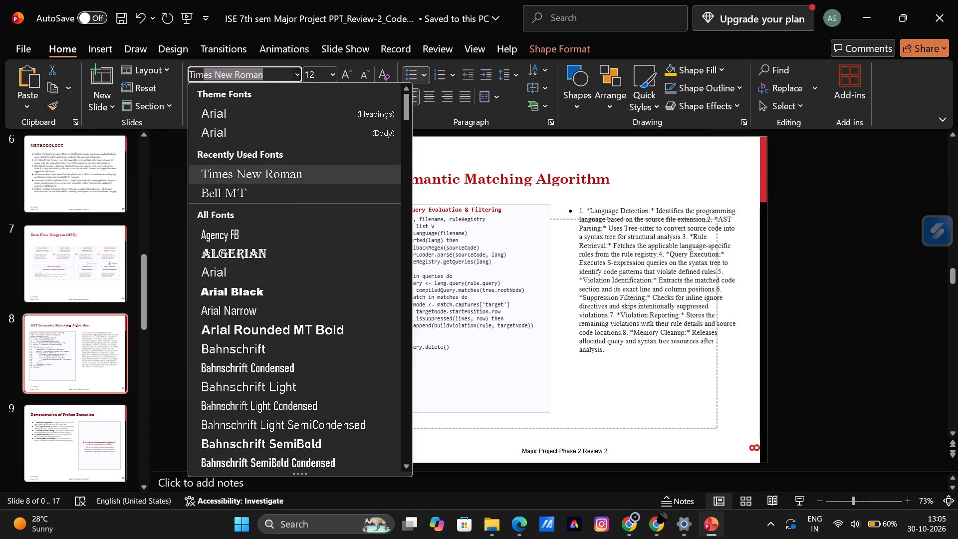
{"action": "key", "text": "Right"}
{"action": "key", "text": "Return"}
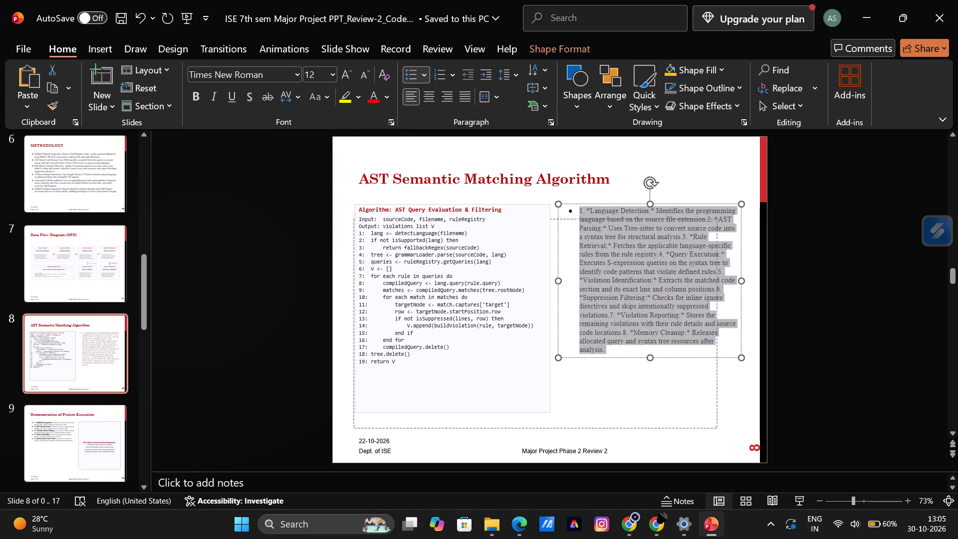
Set the font size of the entire AST explanation text to 14.
{"action": "left_click", "coordinate": [590, 208]}
{"action": "key", "text": "ctrl+a"}
{"action": "left_click", "coordinate": [333, 73]}
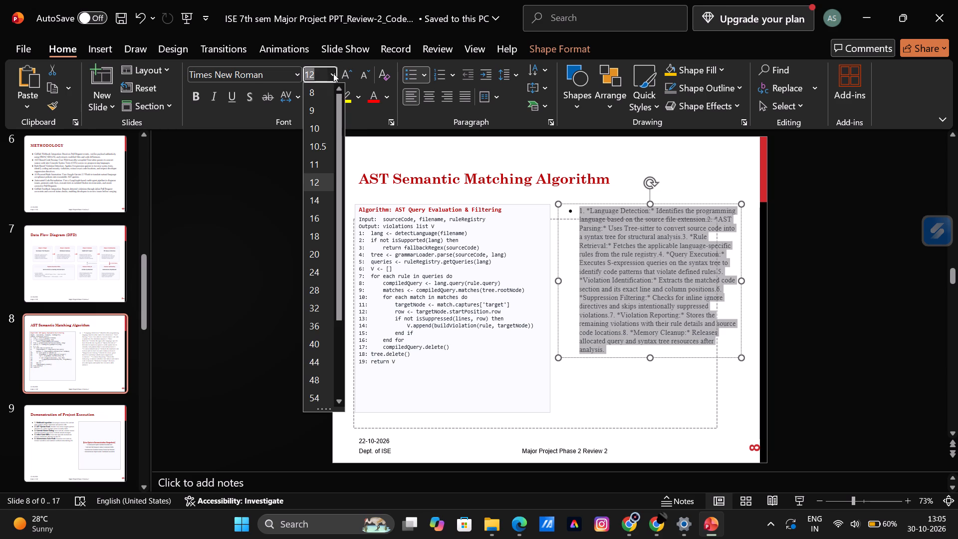
{"action": "left_click", "coordinate": [311, 202]}
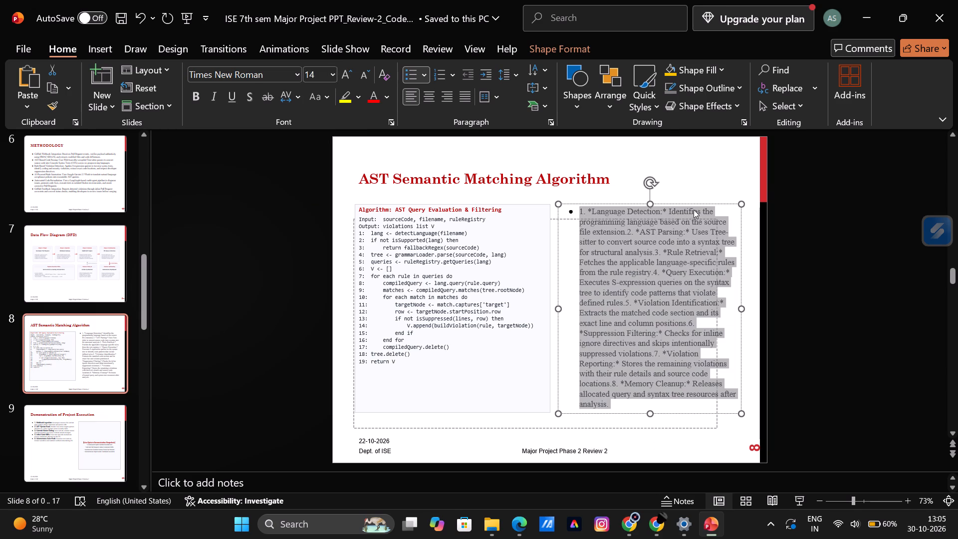
Delete the inline number "1." and the asterisks around "Language Detection:" in the first bullet.
{"action": "left_click", "coordinate": [666, 210]}
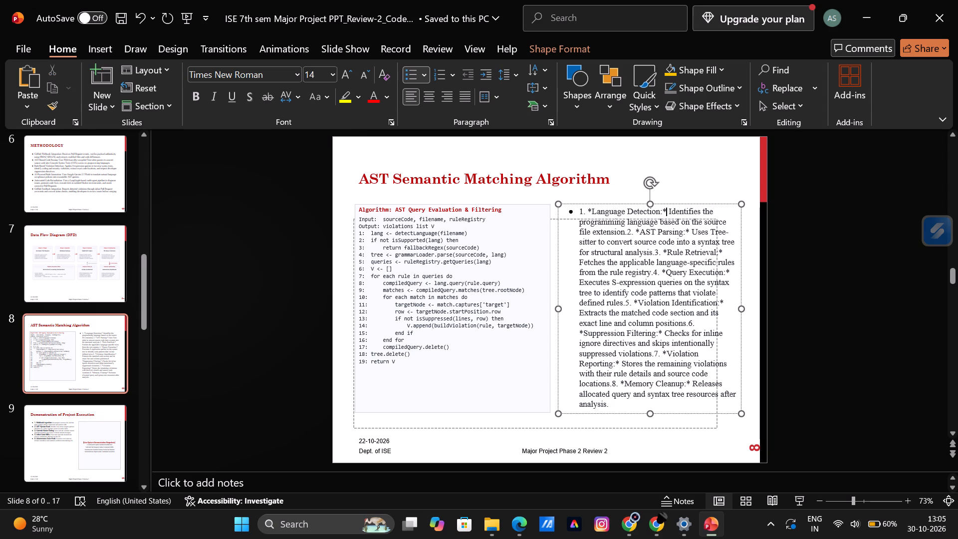
{"action": "left_click", "coordinate": [588, 213]}
{"action": "key", "text": "BackSpace"}
{"action": "key", "text": "BackSpace"}
{"action": "key", "text": "BackSpace"}
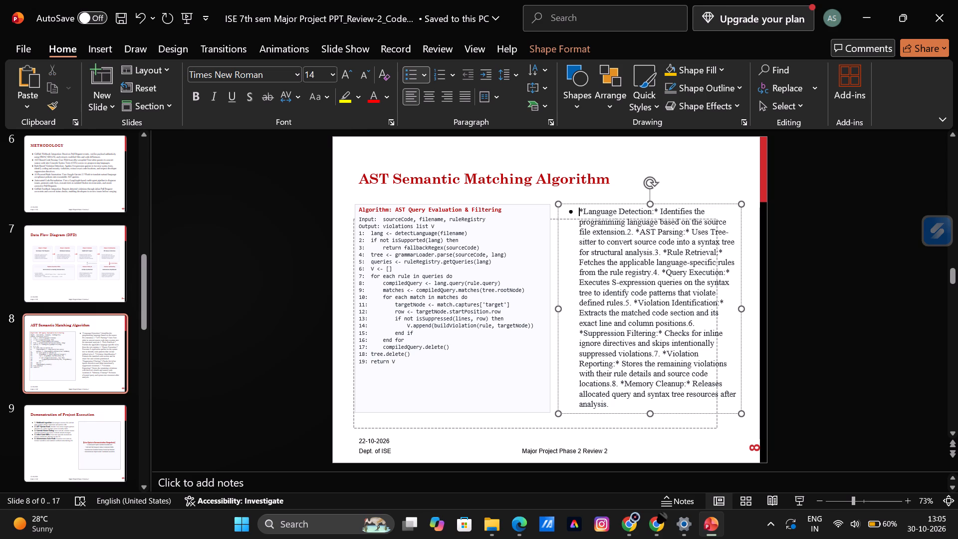
{"action": "key", "text": "Right"}
{"action": "key", "text": "BackSpace"}
{"action": "key", "text": "Right"}
{"action": "key", "text": "Right"}
{"action": "key", "text": "Right"}
{"action": "key", "text": "Right"}
{"action": "key", "text": "Right"}
{"action": "key", "text": "Right"}
{"action": "key", "text": "Right"}
{"action": "key", "text": "Right"}
{"action": "key", "text": "Right"}
{"action": "key", "text": "Right"}
{"action": "key", "text": "Right"}
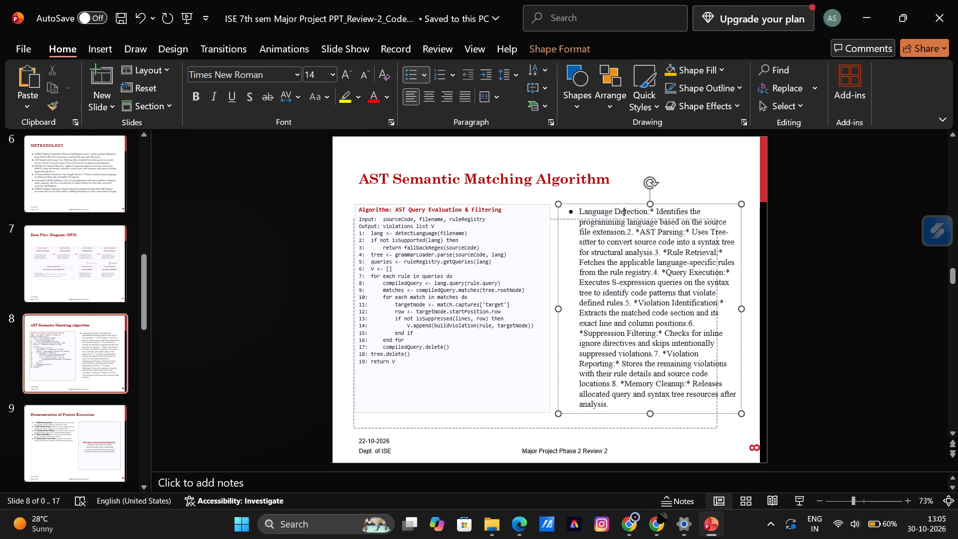
{"action": "key", "text": "Right"}
{"action": "key", "text": "Right"}
{"action": "key", "text": "Right"}
{"action": "key", "text": "Right"}
{"action": "key", "text": "Right"}
{"action": "key", "text": "Right"}
{"action": "key", "text": "Right"}
{"action": "key", "text": "Right"}
{"action": "key", "text": "Right"}
{"action": "key", "text": "BackSpace"}
Replace the inline numbers "2." and "3." and their leading asterisks with new bullets starting at "AST Parsing" and "Rule Retrieval".
{"action": "left_click", "coordinate": [638, 233]}
{"action": "key", "text": "BackSpace"}
{"action": "key", "text": "BackSpace"}
{"action": "key", "text": "BackSpace"}
{"action": "key", "text": "BackSpace"}
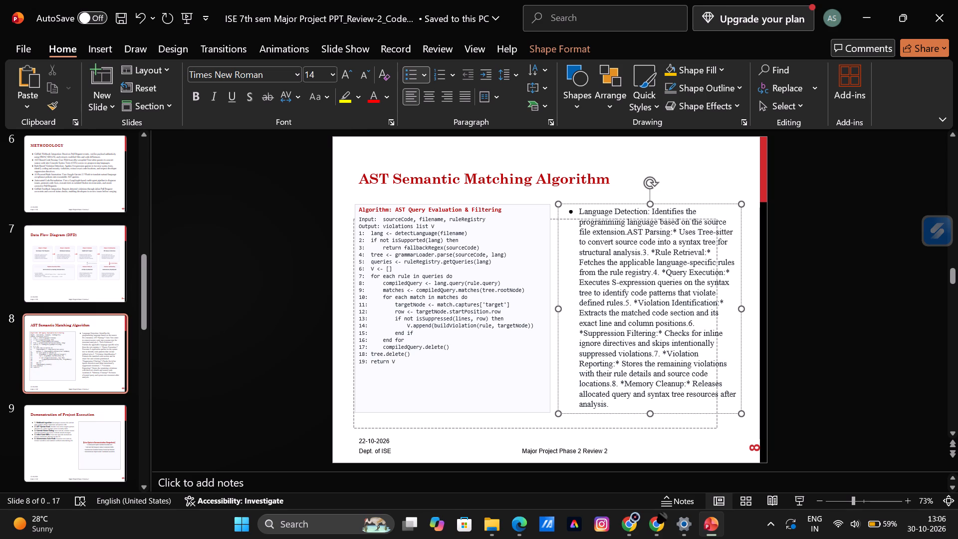
{"action": "key", "text": "Return"}
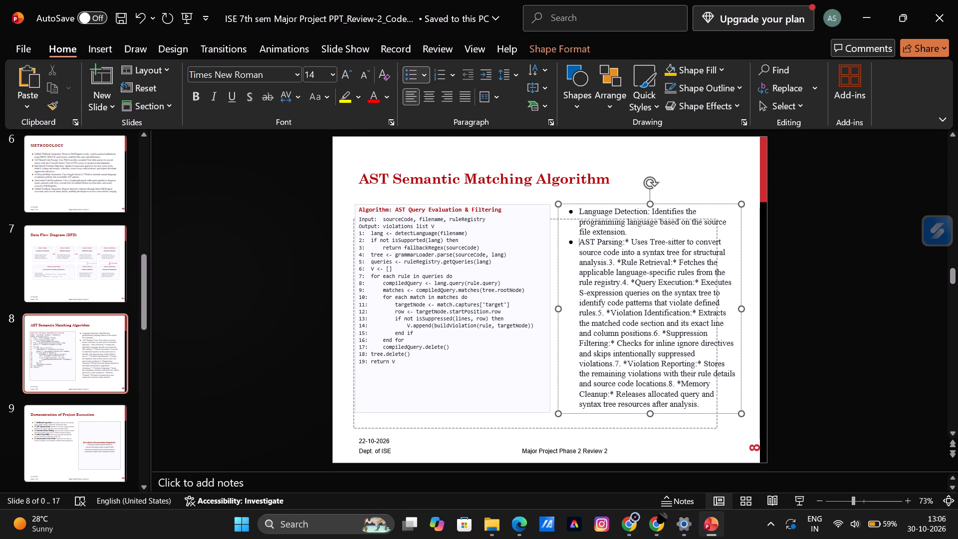
{"action": "left_click", "coordinate": [622, 259]}
{"action": "key", "text": "BackSpace"}
{"action": "key", "text": "BackSpace"}
{"action": "key", "text": "BackSpace"}
{"action": "key", "text": "BackSpace"}
{"action": "key", "text": "Return"}
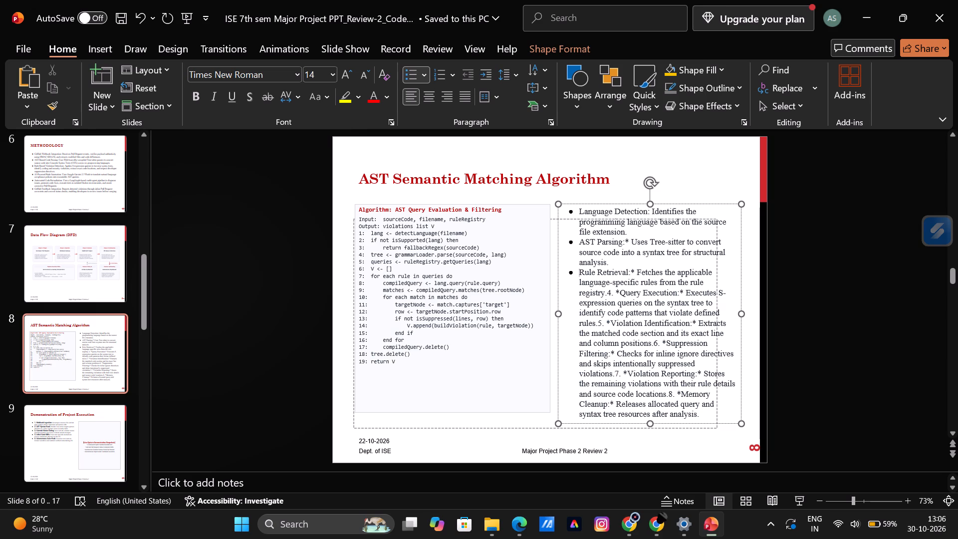
Replace the inline numbers "4." and "5." and their leading asterisks with new bullets starting at "Query Execution" and "Violation Identification".
{"action": "left_click", "coordinate": [617, 293]}
{"action": "key", "text": "BackSpace"}
{"action": "key", "text": "BackSpace"}
{"action": "key", "text": "BackSpace"}
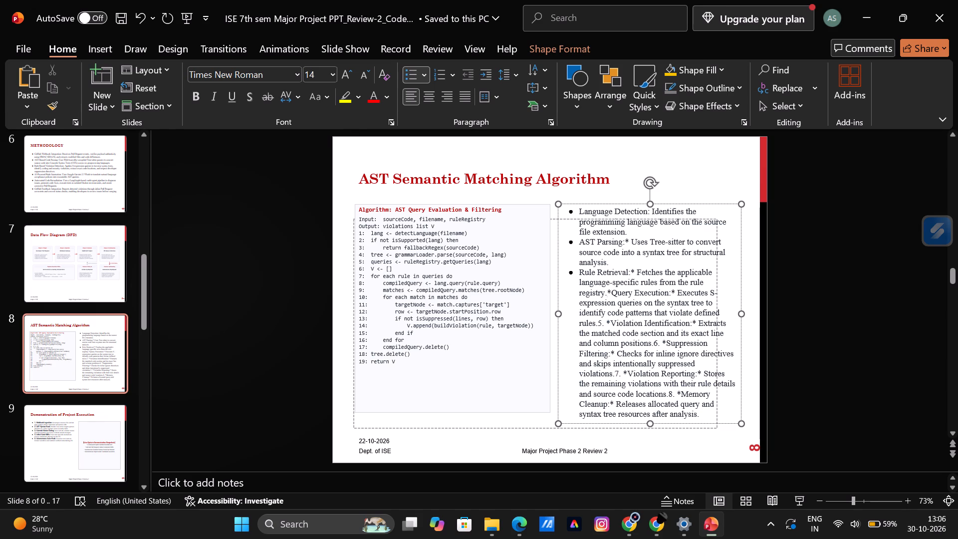
{"action": "key", "text": "Return"}
{"action": "key", "text": "Right"}
{"action": "key", "text": "BackSpace"}
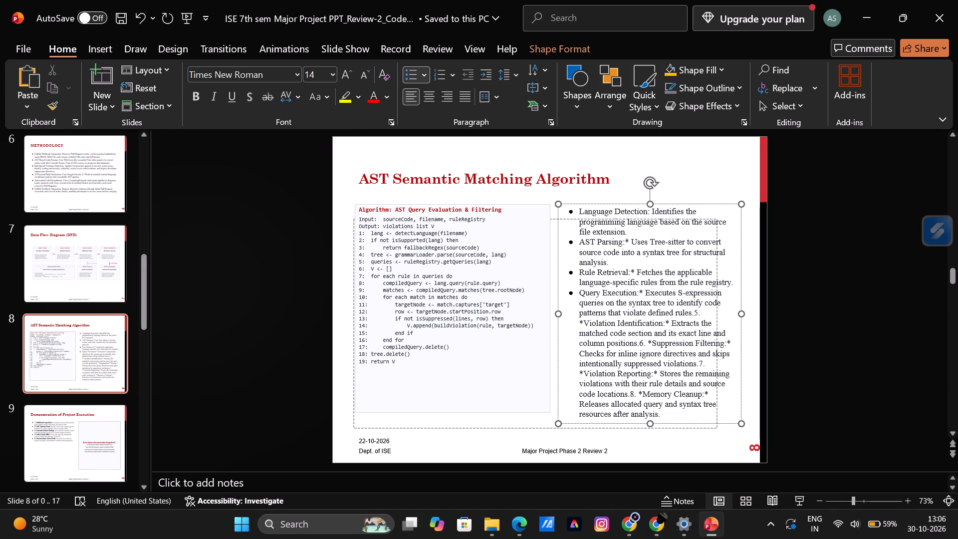
{"action": "left_click", "coordinate": [697, 310]}
{"action": "key", "text": "BackSpace"}
{"action": "key", "text": "Right"}
{"action": "key", "text": "Right"}
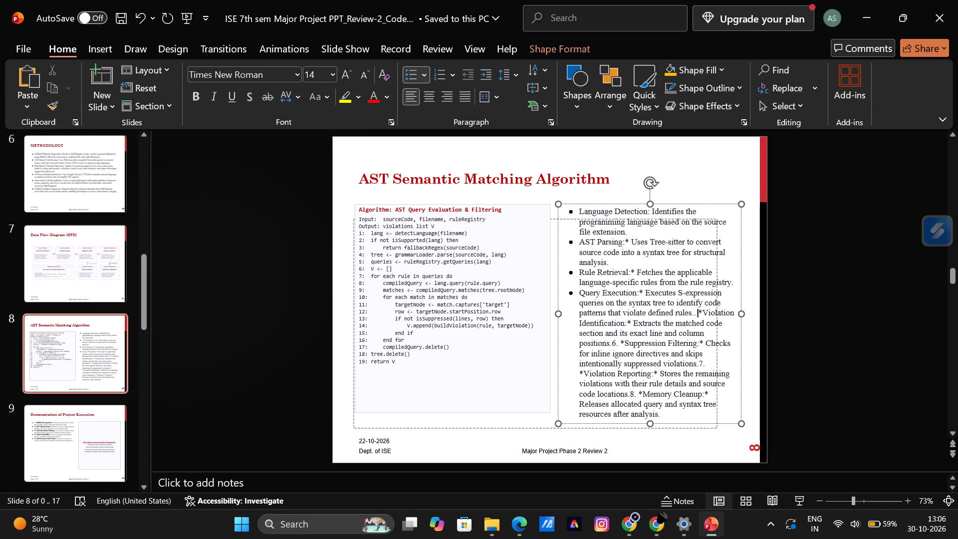
{"action": "key", "text": "Right"}
{"action": "key", "text": "BackSpace"}
{"action": "key", "text": "BackSpace"}
{"action": "key", "text": "BackSpace"}
{"action": "key", "text": "Return"}
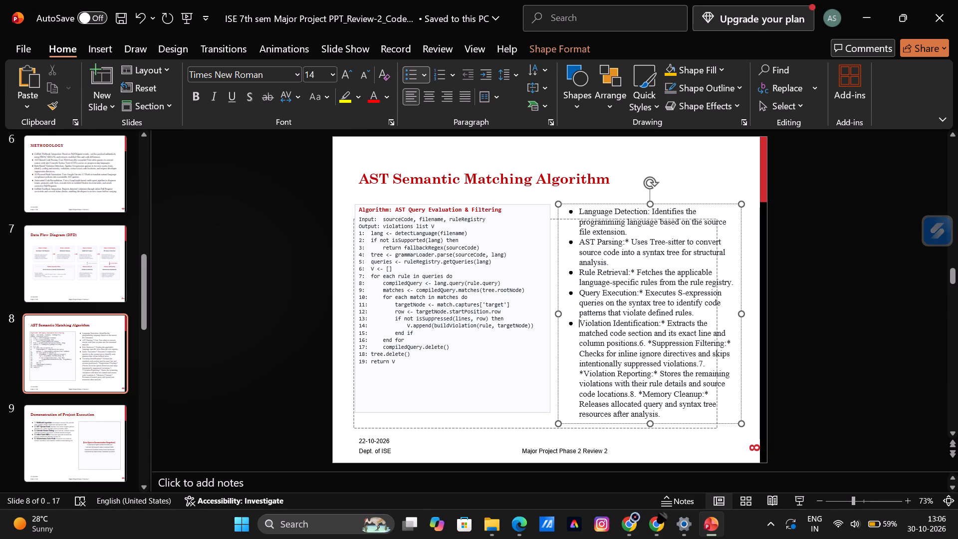
Replace the inline numbers "6." and "7." and their leading asterisks with new bullets starting at "Suppression Filtering" and "Violation Reporting".
{"action": "left_click", "coordinate": [653, 343]}
{"action": "key", "text": "BackSpace"}
{"action": "key", "text": "BackSpace"}
{"action": "key", "text": "BackSpace"}
{"action": "key", "text": "BackSpace"}
{"action": "key", "text": "Return"}
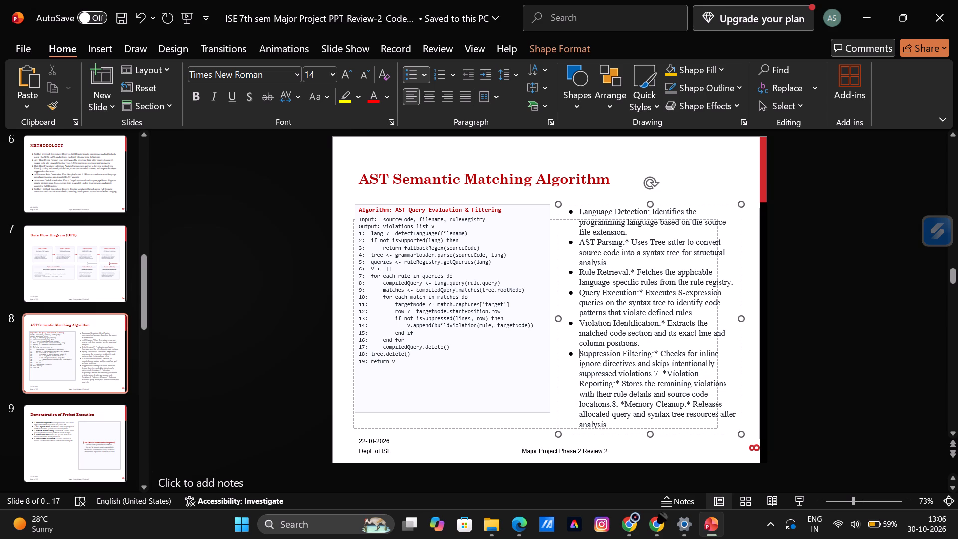
{"action": "left_click", "coordinate": [669, 372]}
{"action": "key", "text": "BackSpace"}
{"action": "key", "text": "BackSpace"}
{"action": "key", "text": "BackSpace"}
{"action": "key", "text": "BackSpace"}
{"action": "key", "text": "BackSpace"}
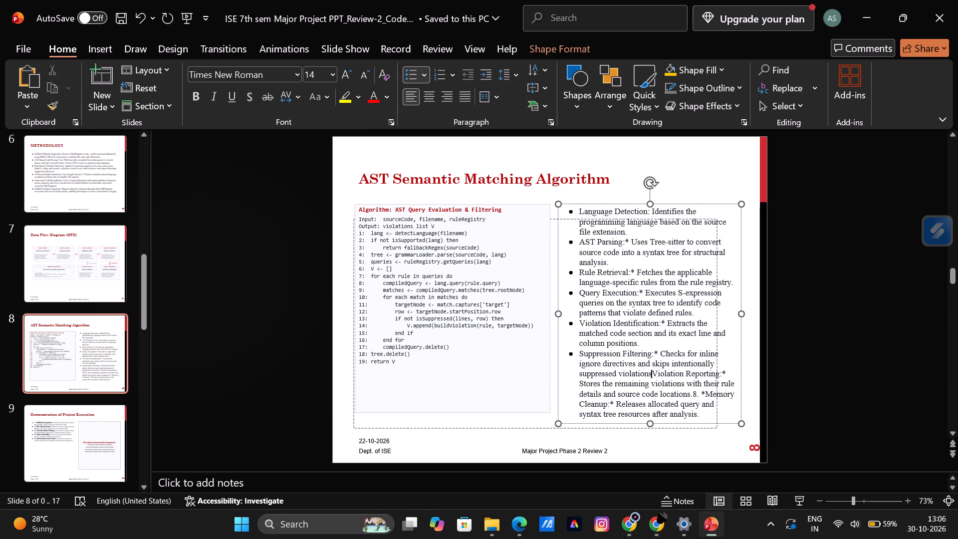
{"action": "key", "text": "period"}
{"action": "key", "text": "Return"}
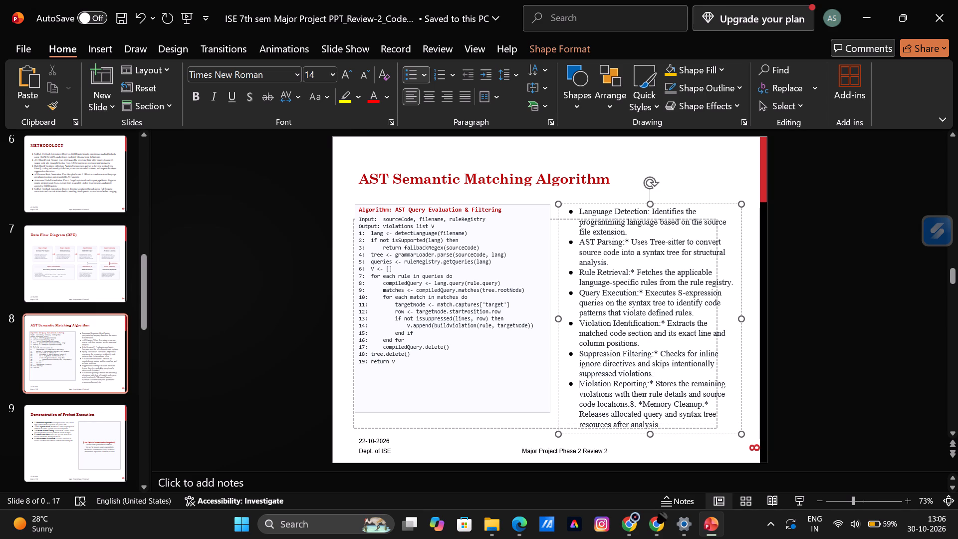
Delete the inline item "8. *Memory Cleanup:*" and its description from the end of the Violation Reporting bullet on slide 8.
{"action": "scroll", "coordinate": [639, 409], "scroll_direction": "down", "scroll_amount": 1}
{"action": "left_click", "coordinate": [639, 409]}
{"action": "scroll", "coordinate": [639, 409], "scroll_direction": "up", "scroll_amount": 1}
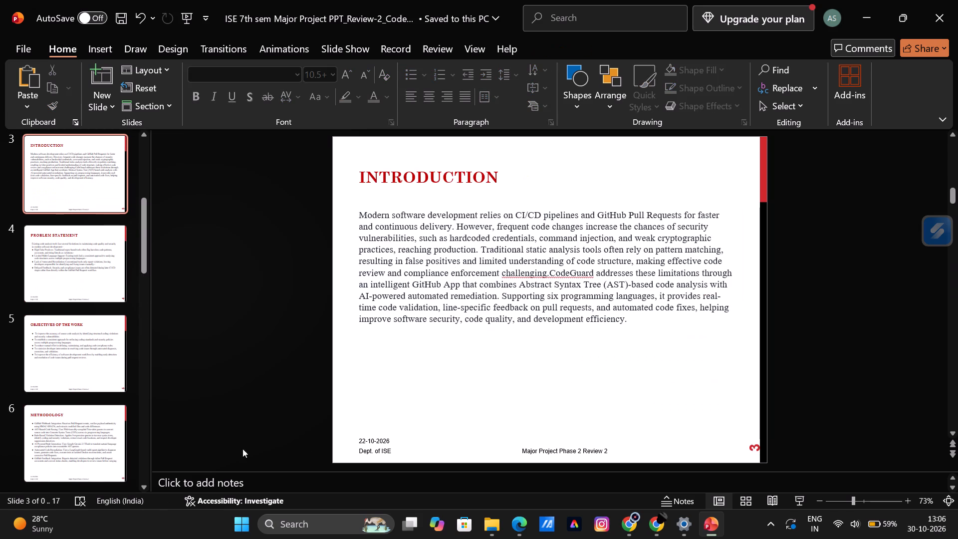
{"action": "scroll", "coordinate": [93, 439], "scroll_direction": "down", "scroll_amount": 1}
{"action": "left_click", "coordinate": [87, 337]}
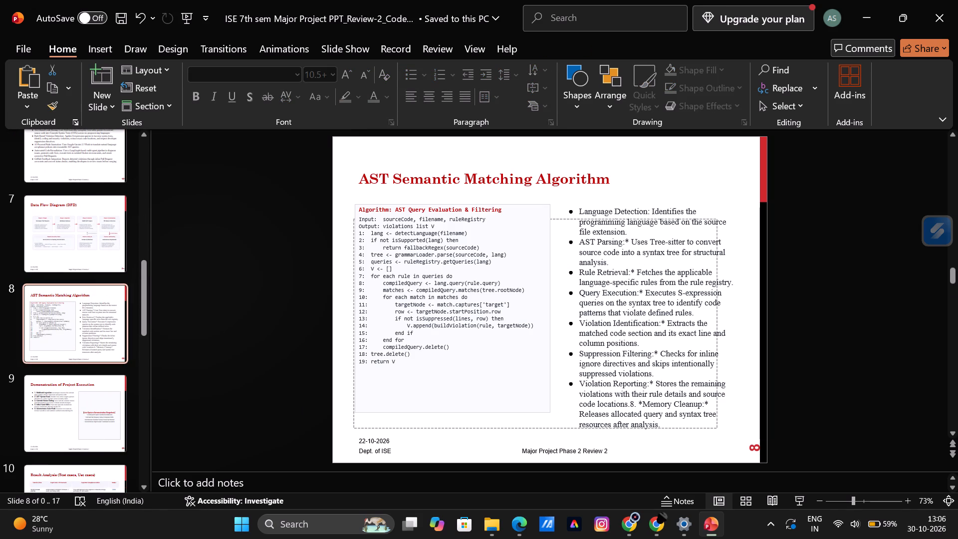
{"action": "left_click_drag", "start_coordinate": [640, 405], "coordinate": [647, 428]}
{"action": "key", "text": "BackSpace"}
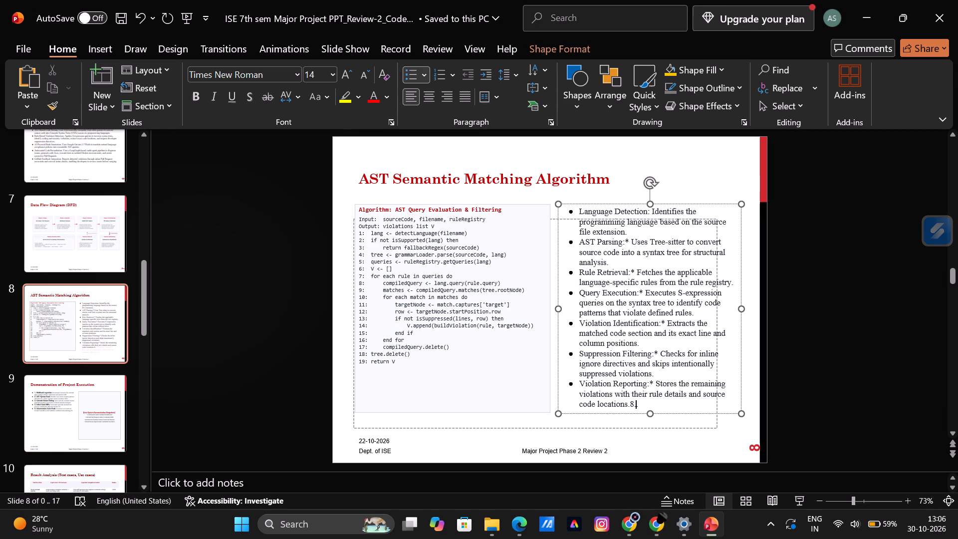
{"action": "key", "text": "BackSpace"}
{"action": "key", "text": "BackSpace"}
{"action": "key", "text": "BackSpace"}
Delete the stray asterisks after the colons of the six bullet labels from "Violation Reporting" up to "AST Parsing".
{"action": "left_click", "coordinate": [652, 381]}
{"action": "key", "text": "BackSpace"}
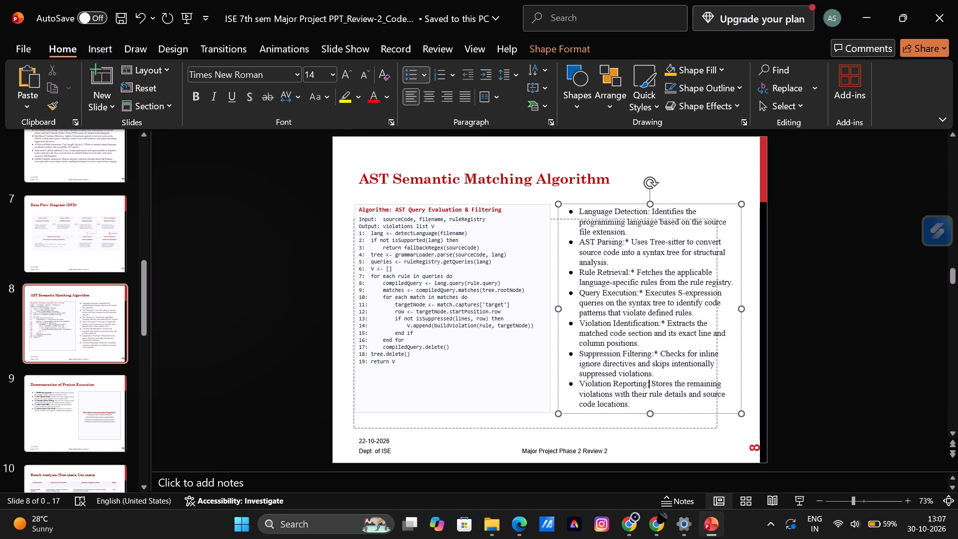
{"action": "left_click", "coordinate": [656, 353]}
{"action": "key", "text": "BackSpace"}
{"action": "left_click", "coordinate": [663, 319]}
{"action": "key", "text": "BackSpace"}
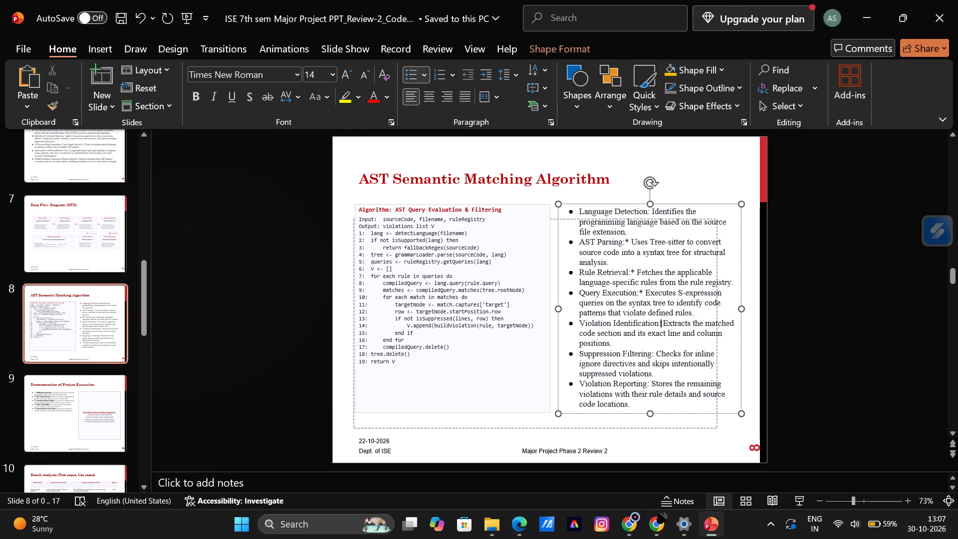
{"action": "left_click", "coordinate": [643, 290]}
{"action": "key", "text": "BackSpace"}
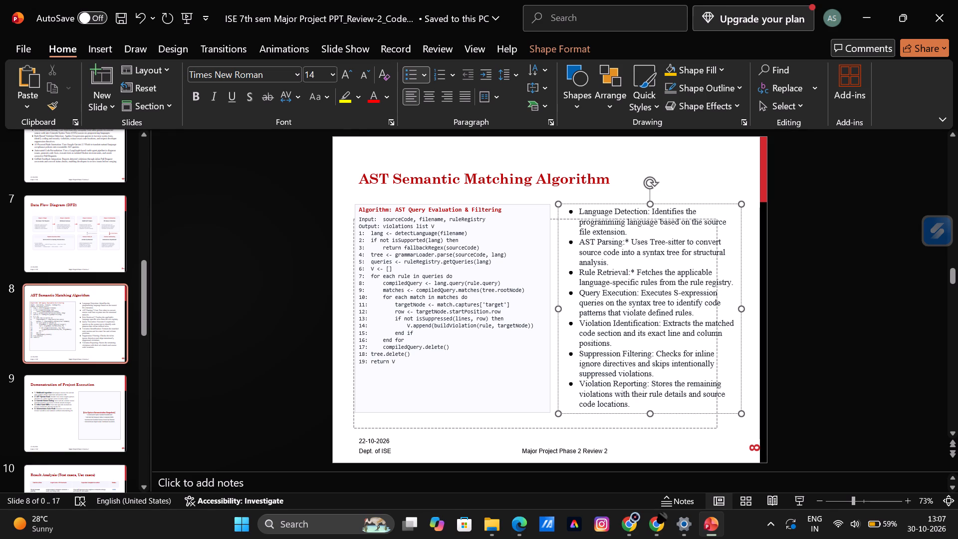
{"action": "left_click", "coordinate": [633, 270]}
{"action": "key", "text": "BackSpace"}
{"action": "left_click", "coordinate": [629, 237]}
{"action": "key", "text": "BackSpace"}
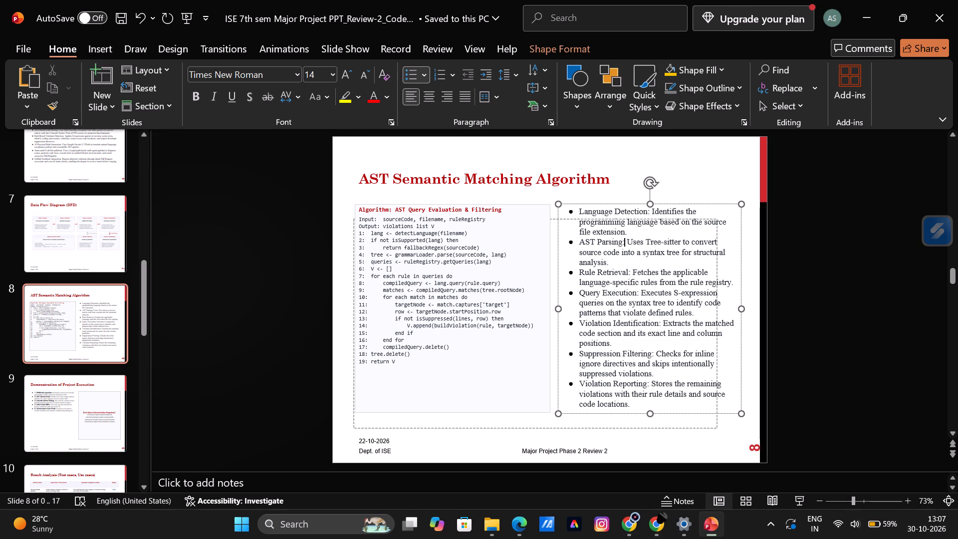
{"action": "left_click", "coordinate": [605, 444]}
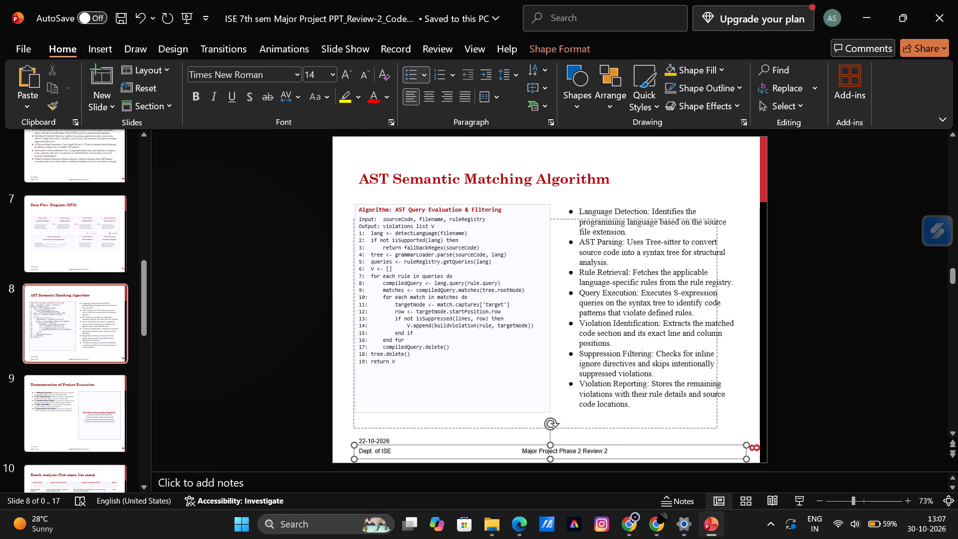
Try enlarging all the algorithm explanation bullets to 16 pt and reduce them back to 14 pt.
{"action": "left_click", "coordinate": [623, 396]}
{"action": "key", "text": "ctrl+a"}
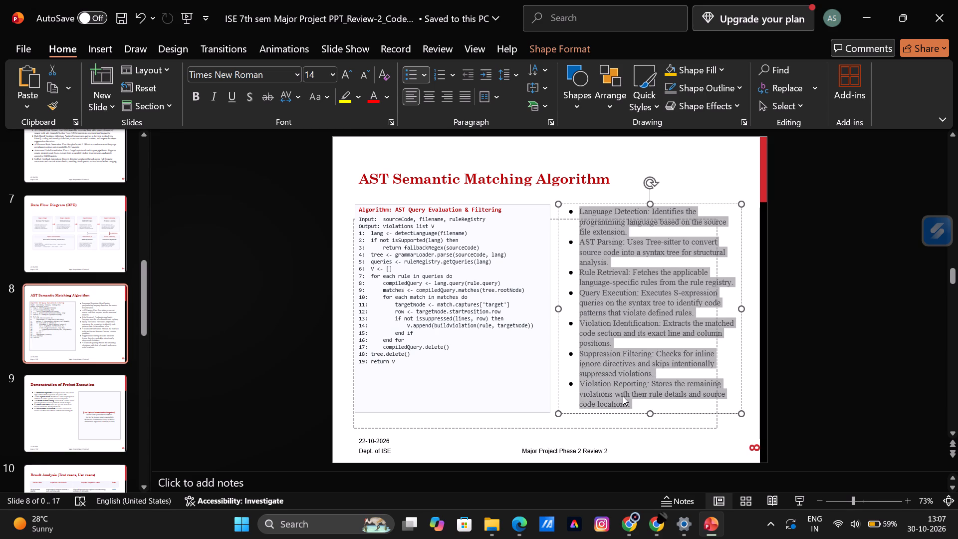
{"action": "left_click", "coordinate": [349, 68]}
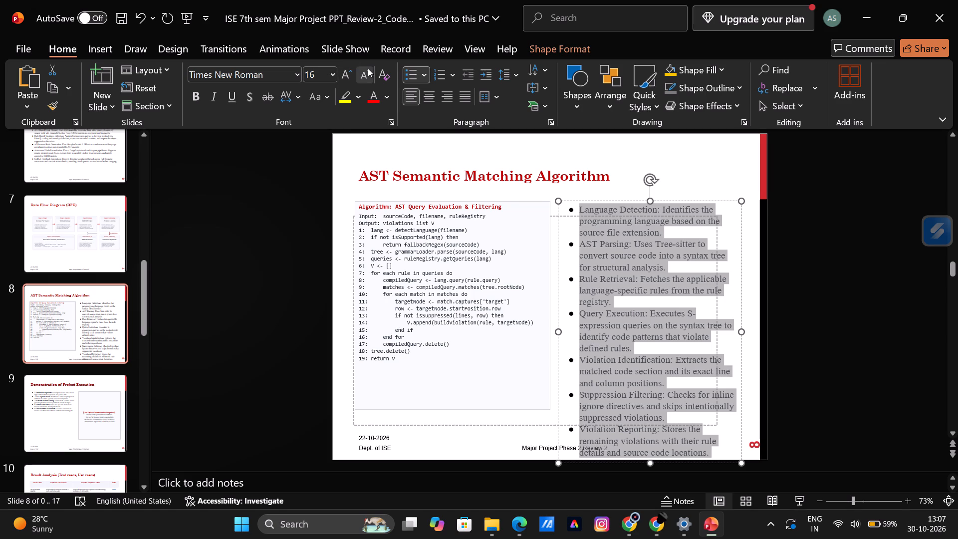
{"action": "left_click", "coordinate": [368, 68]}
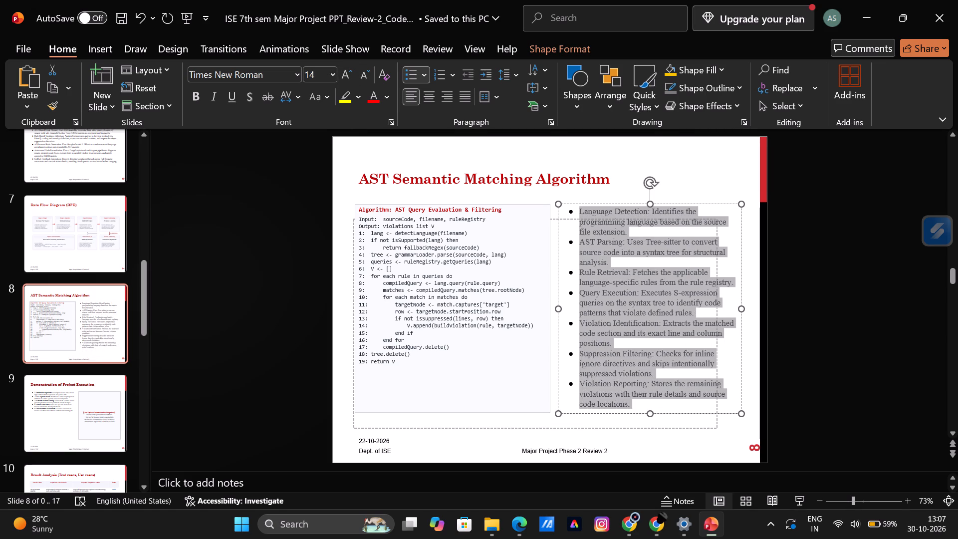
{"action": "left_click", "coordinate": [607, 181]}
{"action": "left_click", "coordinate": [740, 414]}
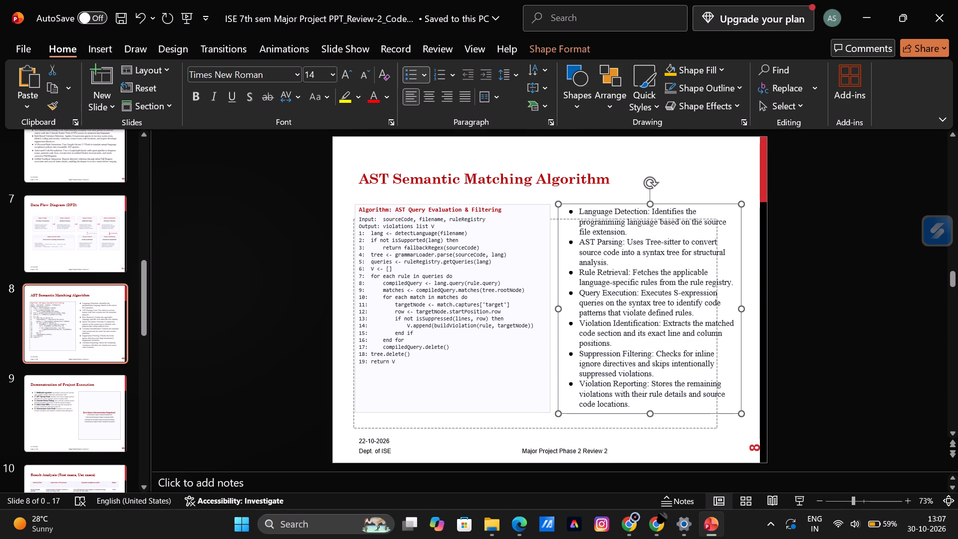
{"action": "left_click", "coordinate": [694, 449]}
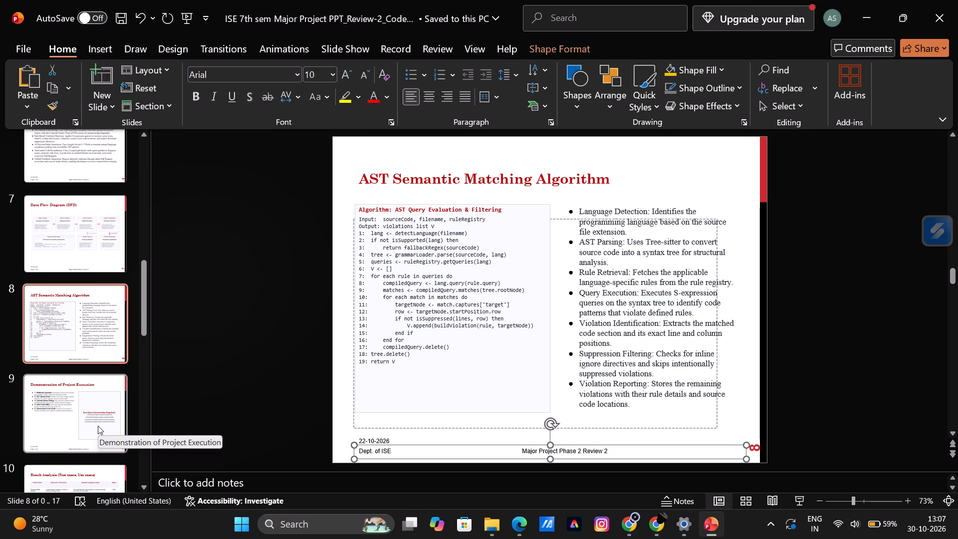
Review the Result Analysis, SDG Mapping, Project Management and Finance, and References Part 1 slides for their text formatting.
{"action": "scroll", "coordinate": [98, 426], "scroll_direction": "down", "scroll_amount": 1}
{"action": "left_click", "coordinate": [67, 257]}
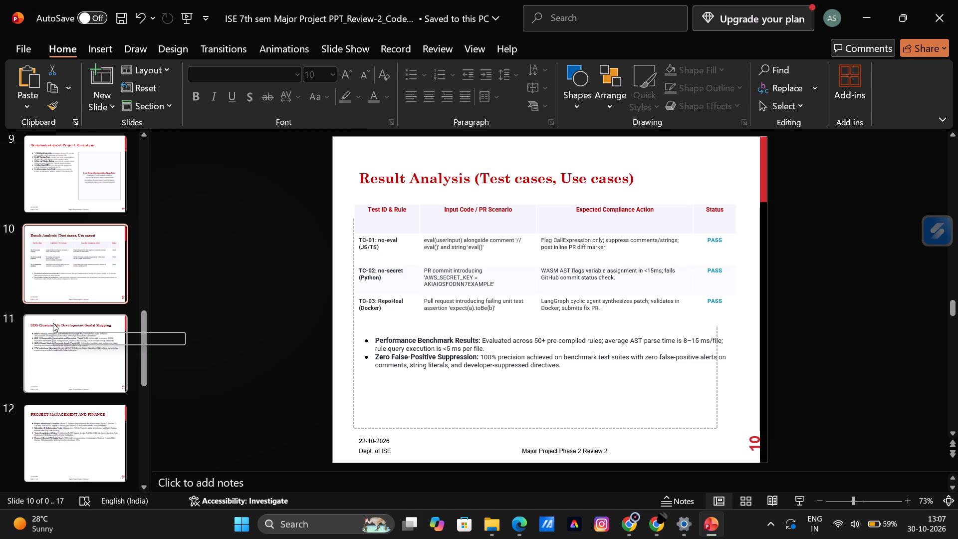
{"action": "left_click", "coordinate": [53, 323]}
{"action": "left_click", "coordinate": [86, 261]}
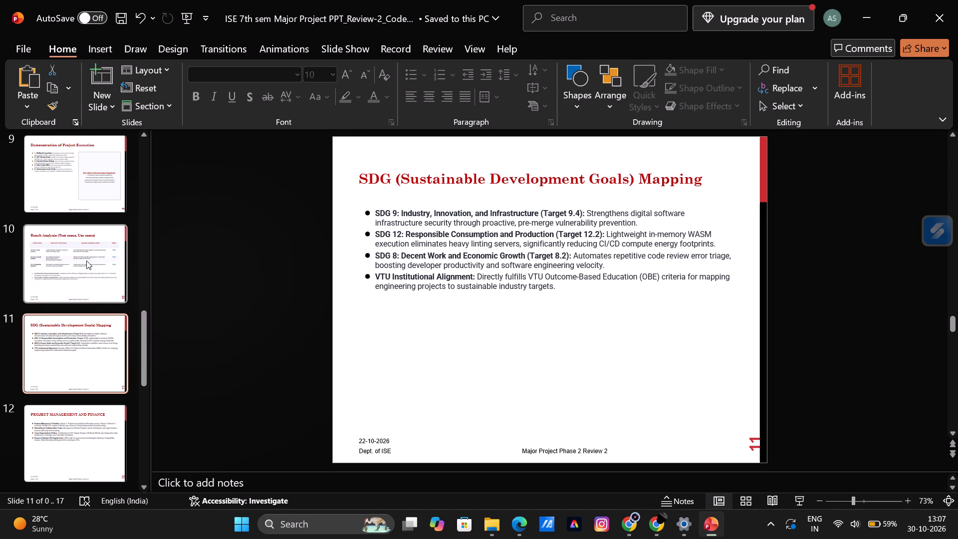
{"action": "right_click", "coordinate": [71, 436]}
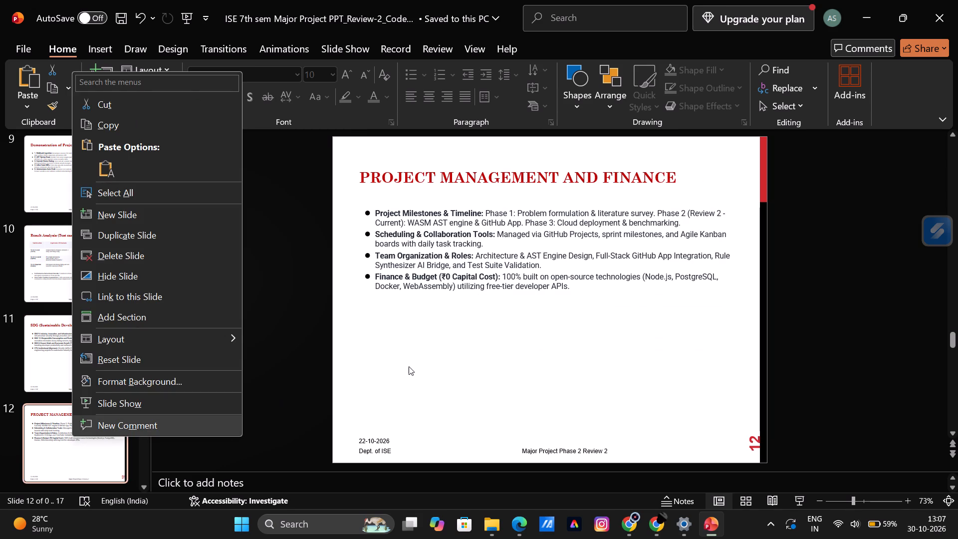
{"action": "left_click", "coordinate": [409, 366]}
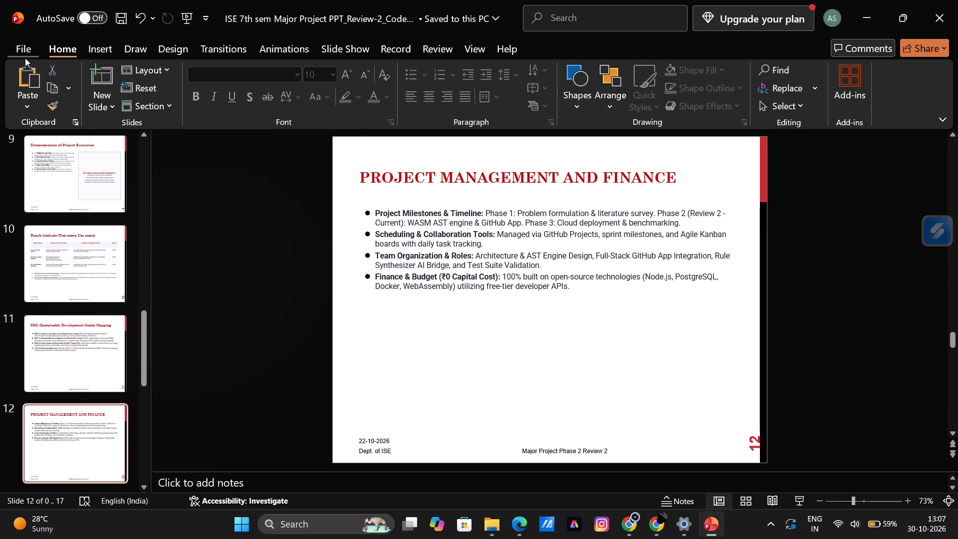
{"action": "scroll", "coordinate": [48, 399], "scroll_direction": "down", "scroll_amount": 1}
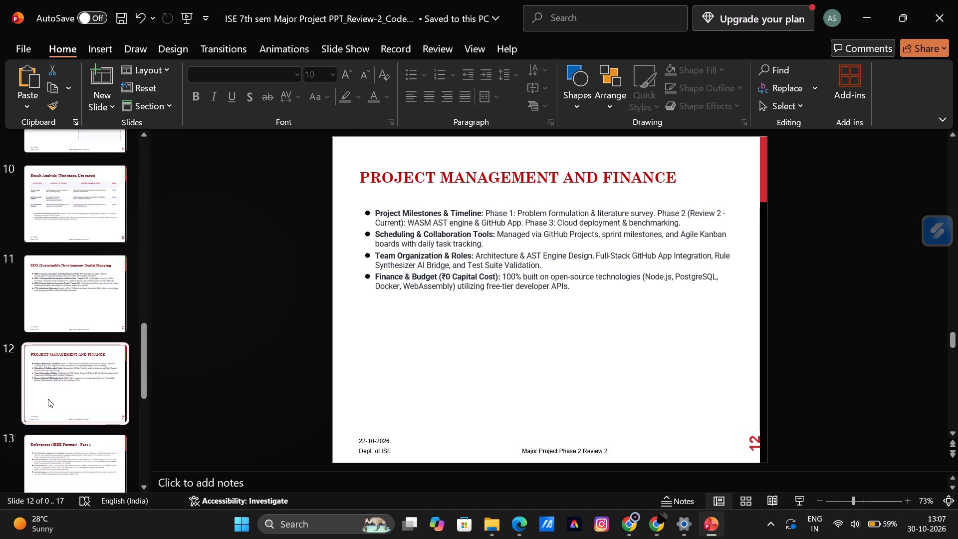
{"action": "key", "text": "Down"}
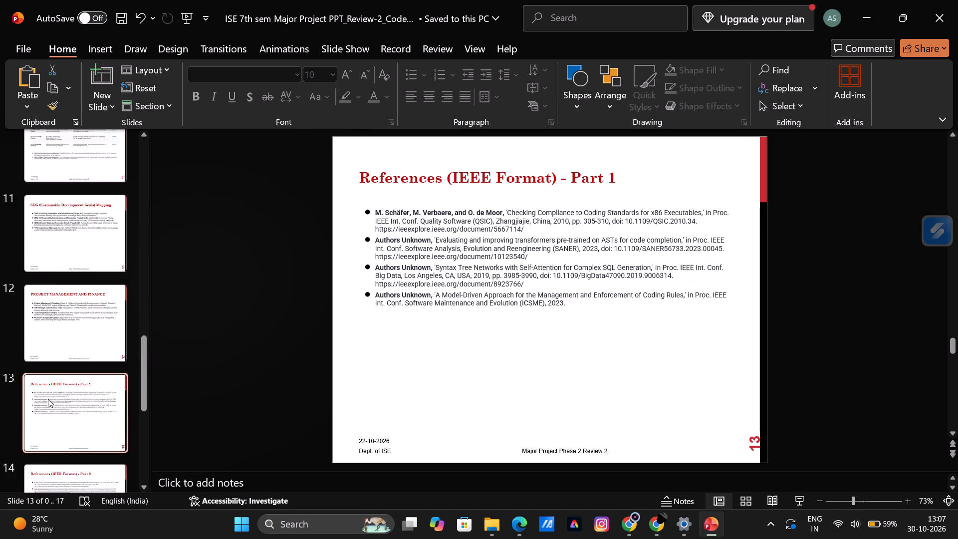
{"action": "key", "text": "Up"}
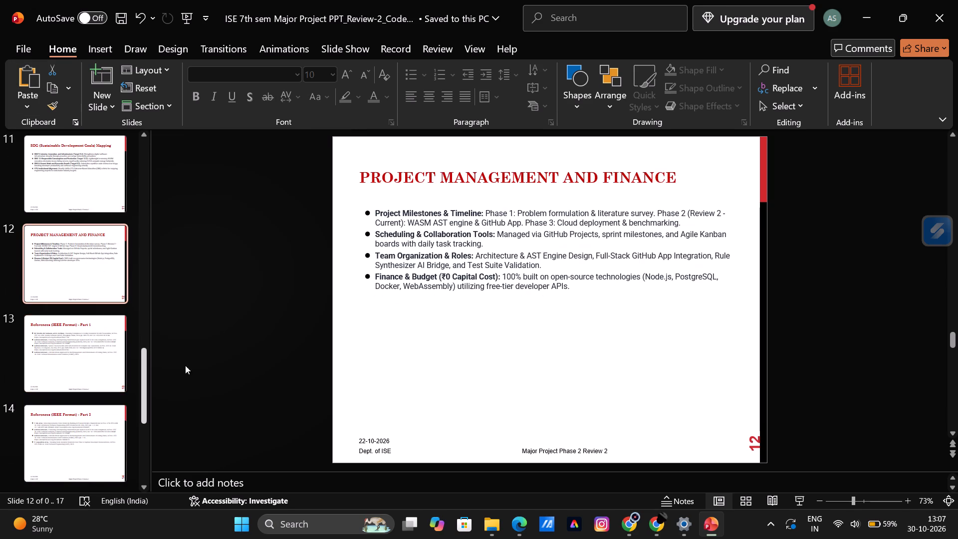
Set all body text on the Project Management and Finance slide to Times New Roman, 16 pt.
{"action": "left_click", "coordinate": [464, 259]}
{"action": "left_click", "coordinate": [464, 259]}
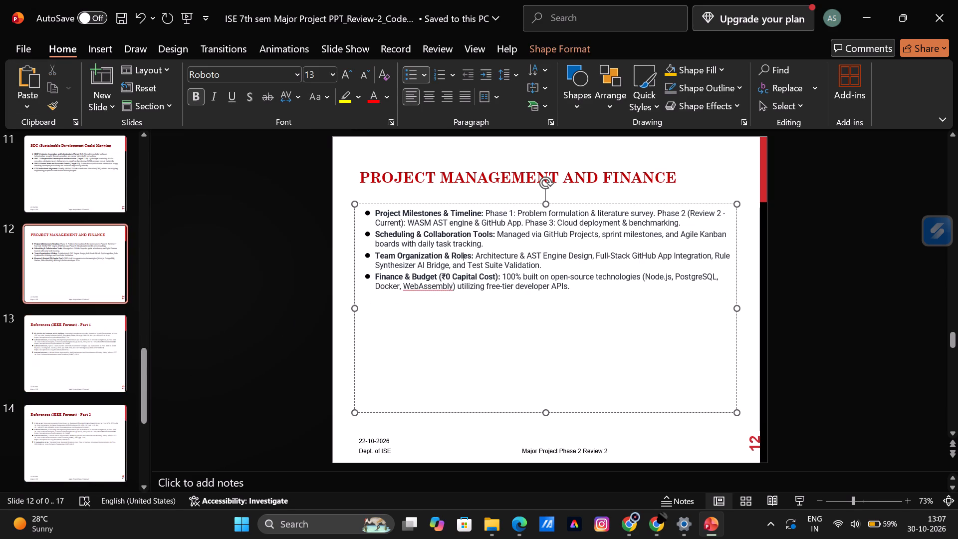
{"action": "key", "text": "ctrl+a"}
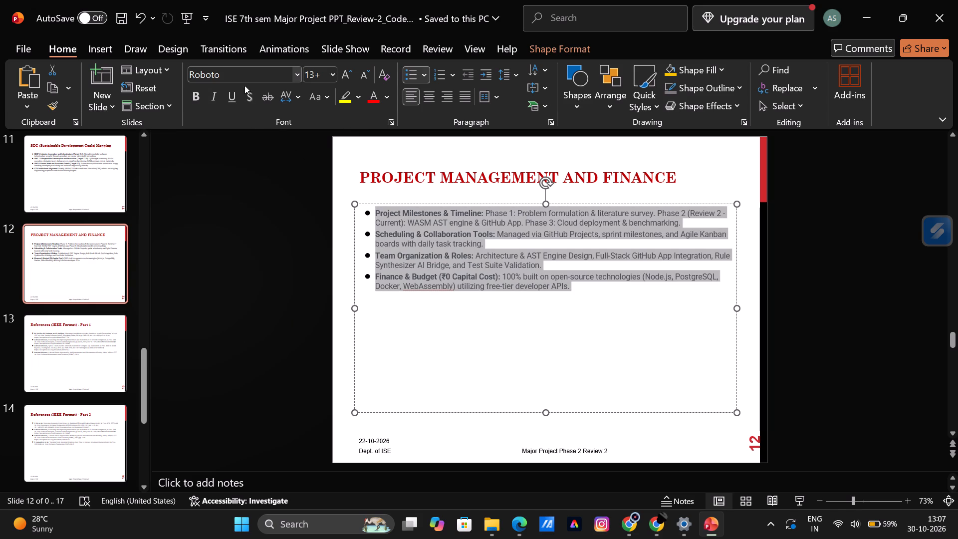
{"action": "left_click", "coordinate": [296, 77]}
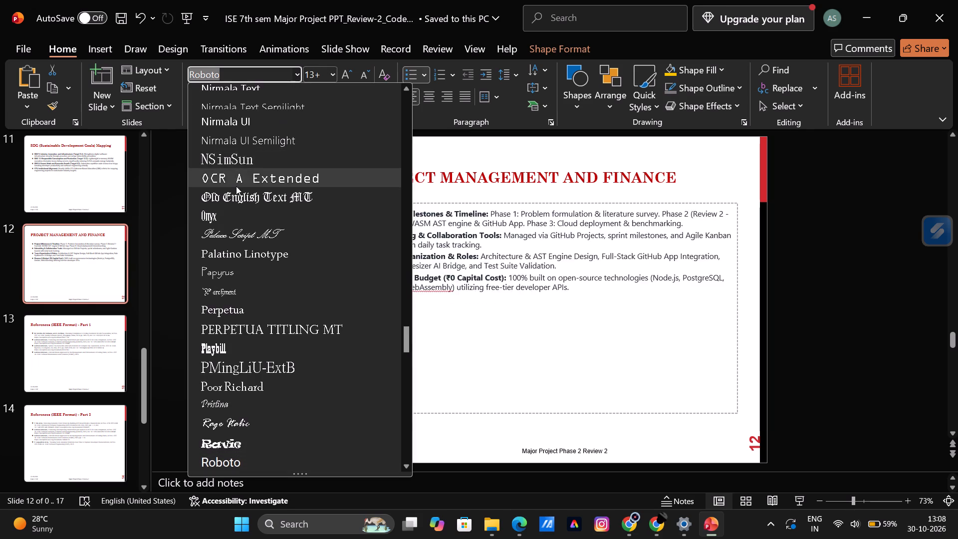
{"action": "scroll", "coordinate": [236, 186], "scroll_direction": "up", "scroll_amount": 18}
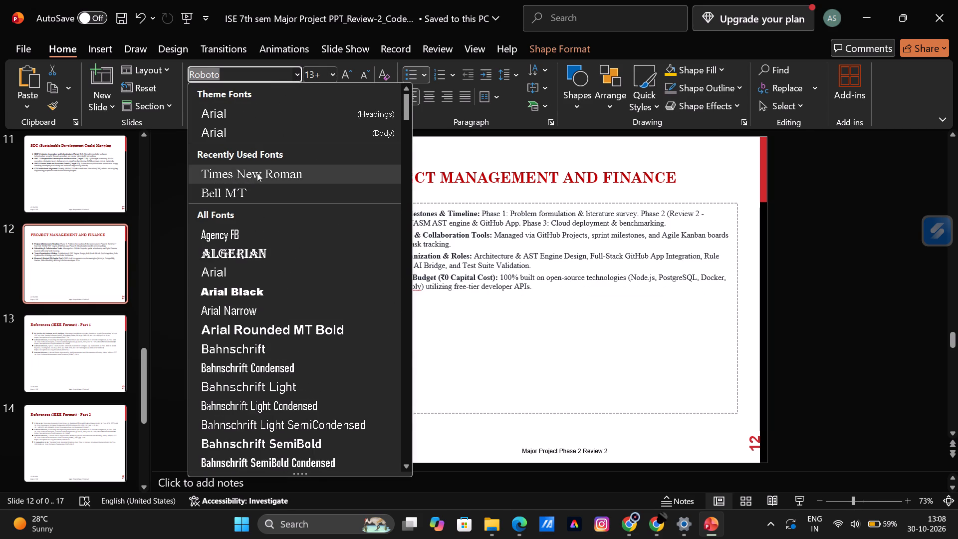
{"action": "left_click", "coordinate": [257, 173]}
{"action": "left_click", "coordinate": [327, 77]}
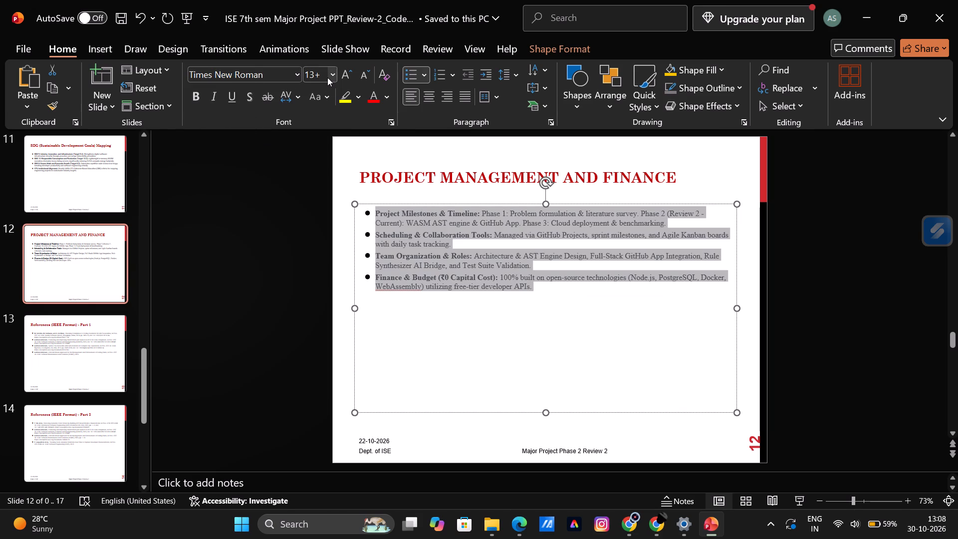
{"action": "left_click", "coordinate": [337, 74]}
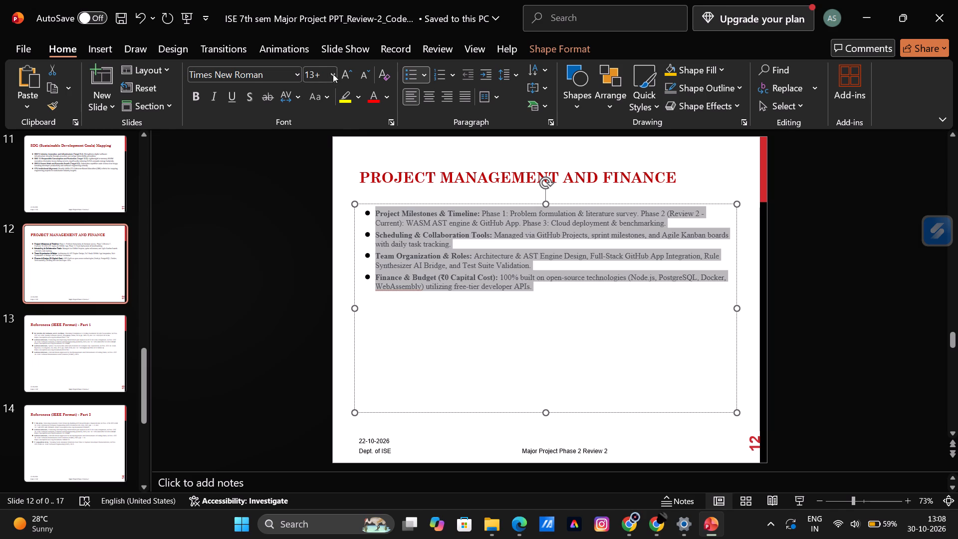
{"action": "left_click", "coordinate": [335, 73]}
{"action": "left_click", "coordinate": [318, 219]}
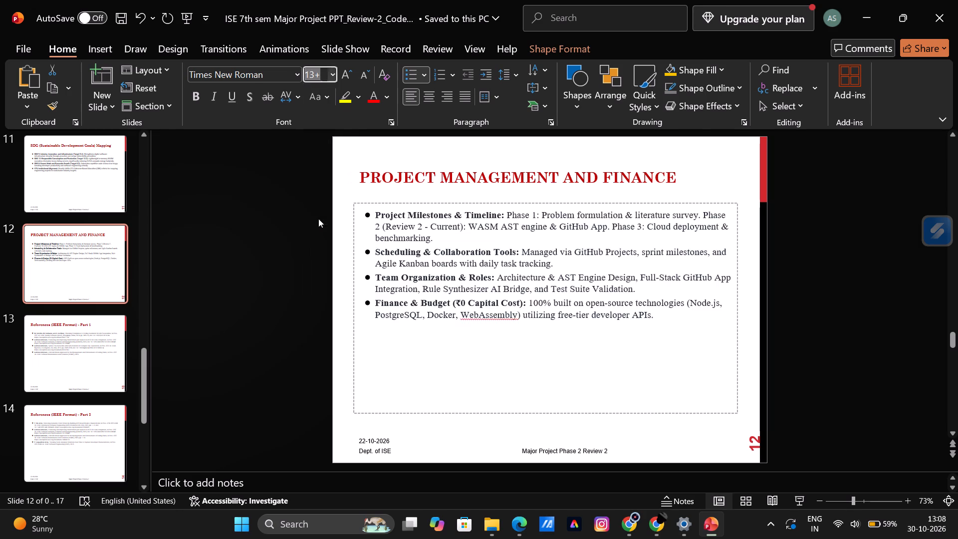
{"action": "left_click", "coordinate": [437, 303]}
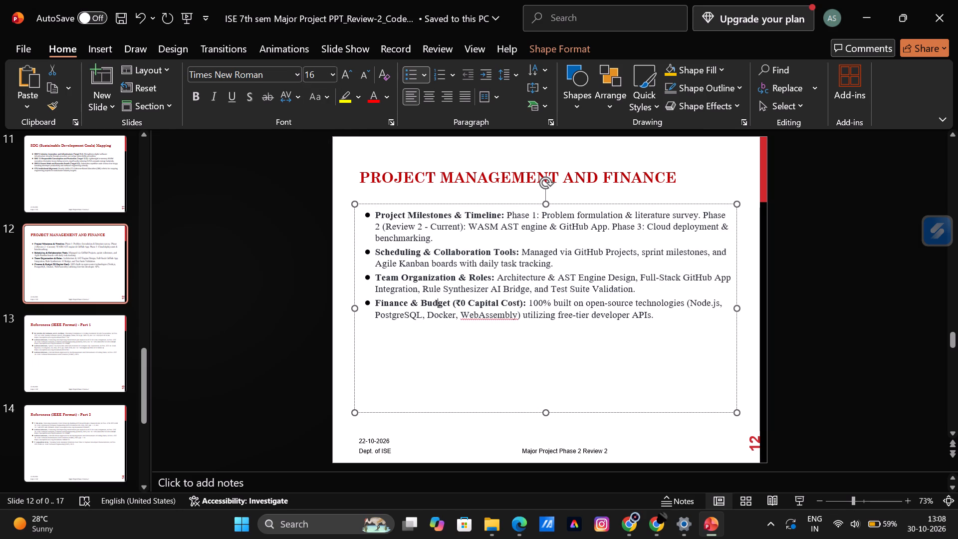
Set all body text on the Publications slide to Times New Roman, 16 pt.
{"action": "scroll", "coordinate": [57, 433], "scroll_direction": "down", "scroll_amount": 7}
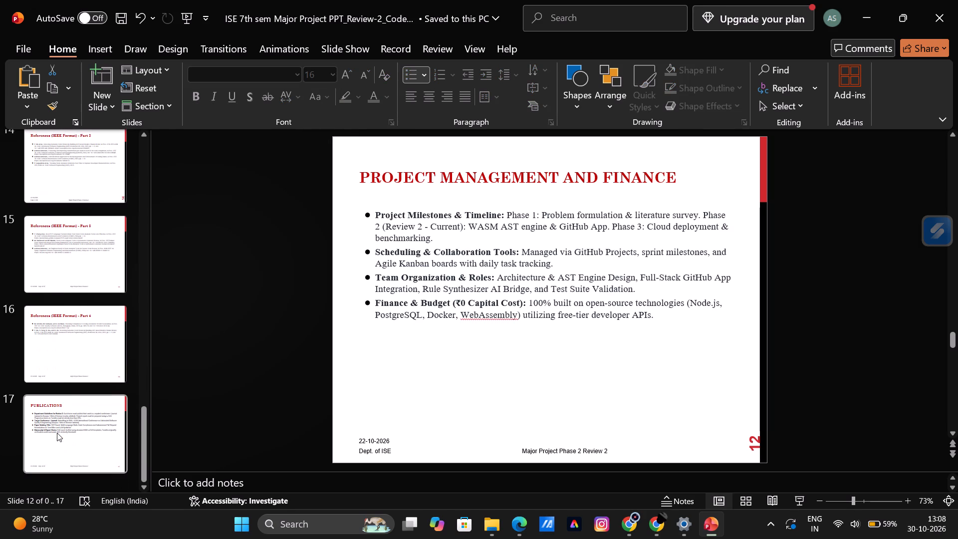
{"action": "left_click", "coordinate": [57, 433]}
{"action": "left_click", "coordinate": [589, 208]}
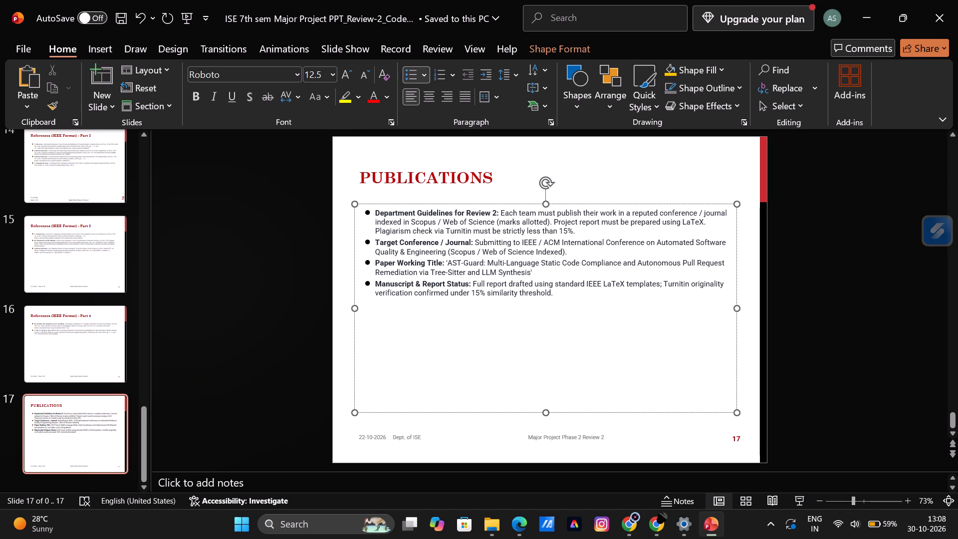
{"action": "key", "text": "ctrl+a"}
{"action": "left_click_drag", "start_coordinate": [283, 72], "coordinate": [156, 84]}
{"action": "left_click", "coordinate": [299, 74]}
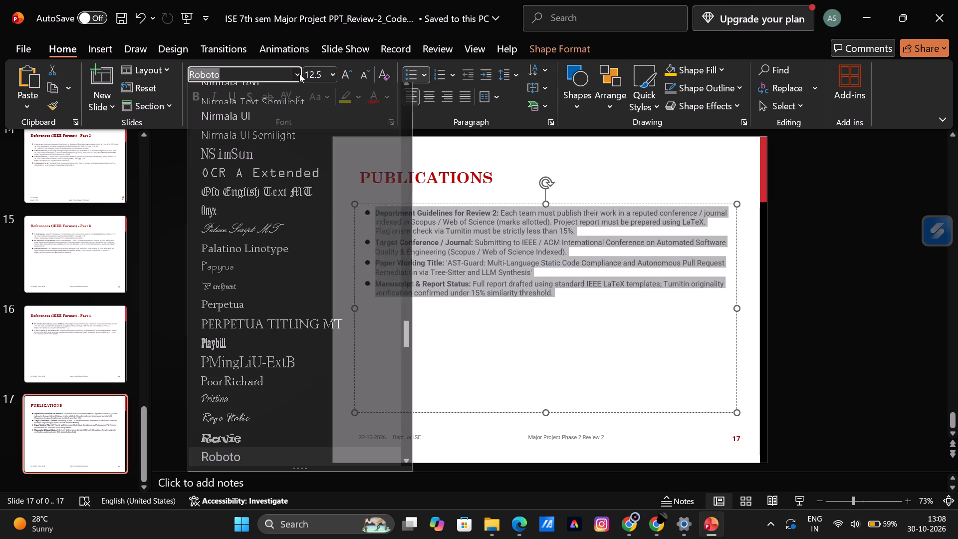
{"action": "scroll", "coordinate": [280, 128], "scroll_direction": "up", "scroll_amount": 12}
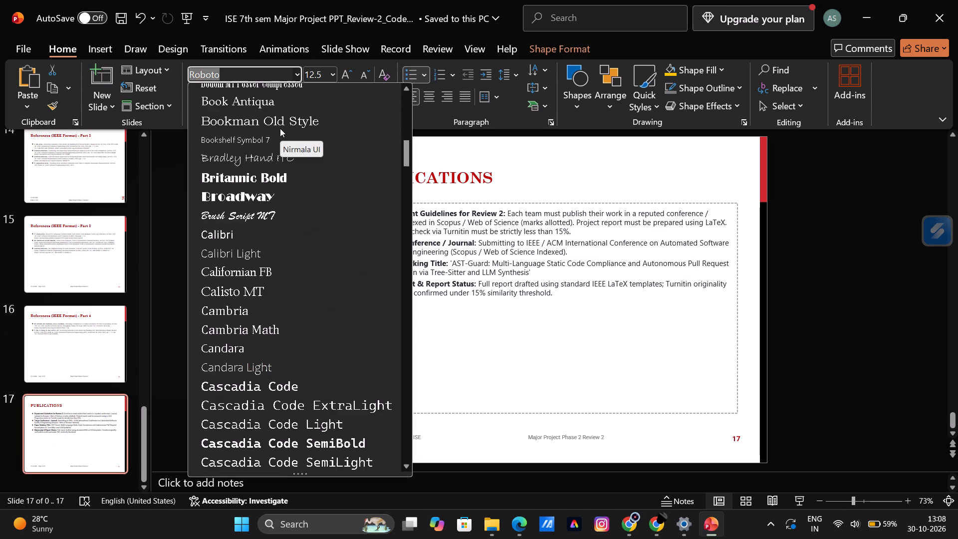
{"action": "scroll", "coordinate": [280, 128], "scroll_direction": "up", "scroll_amount": 5}
{"action": "left_click", "coordinate": [280, 177]}
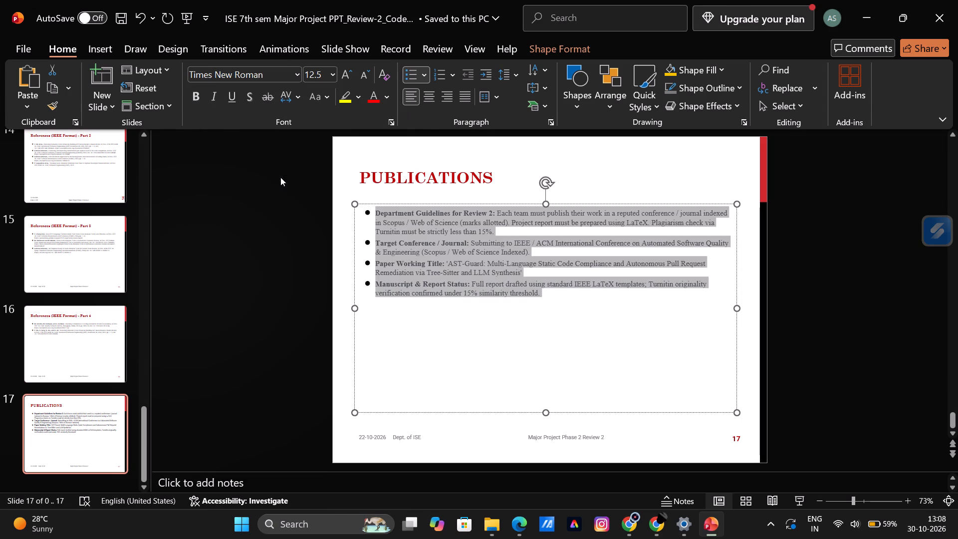
{"action": "left_click", "coordinate": [332, 77]}
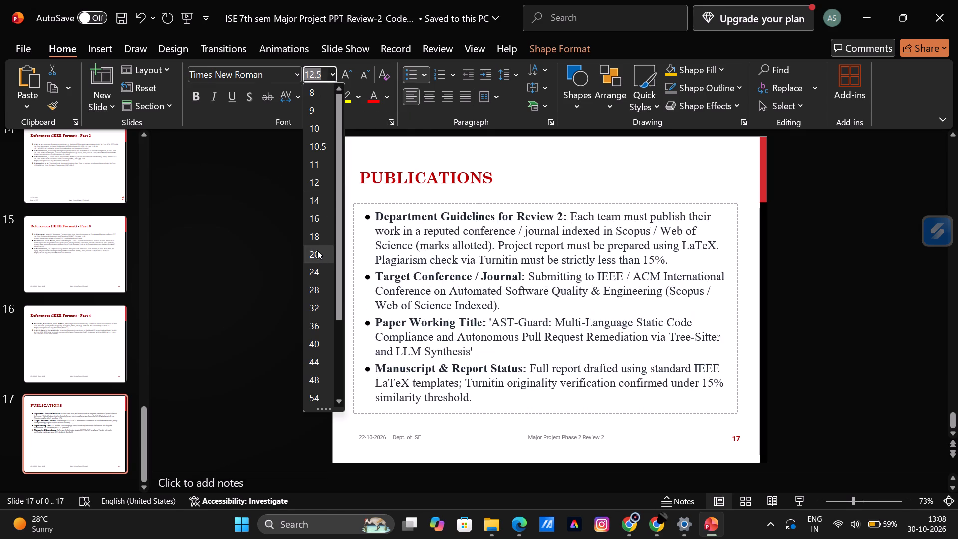
{"action": "left_click", "coordinate": [320, 224]}
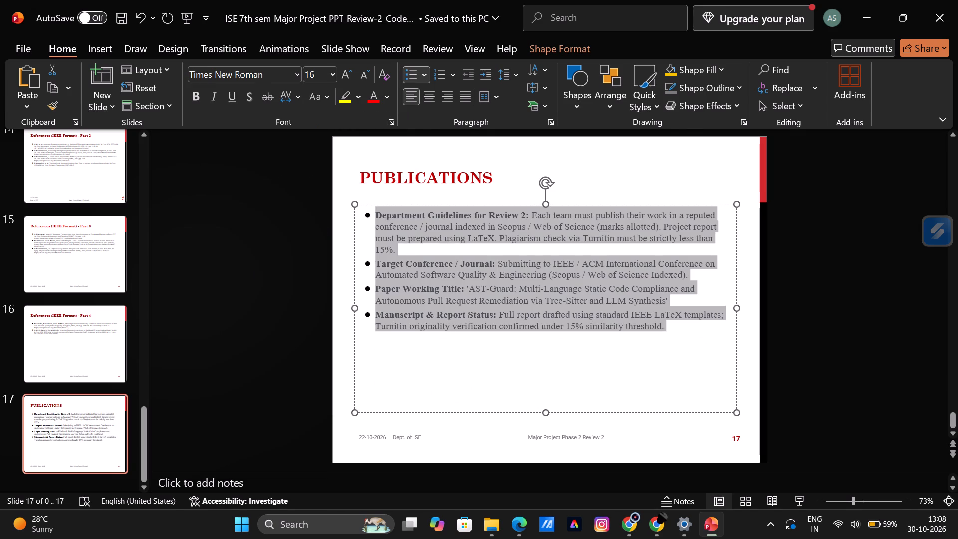
{"action": "left_click", "coordinate": [435, 389]}
Set all body text on the References Part 4 slide to Times New Roman, 16 pt.
{"action": "left_click", "coordinate": [51, 374]}
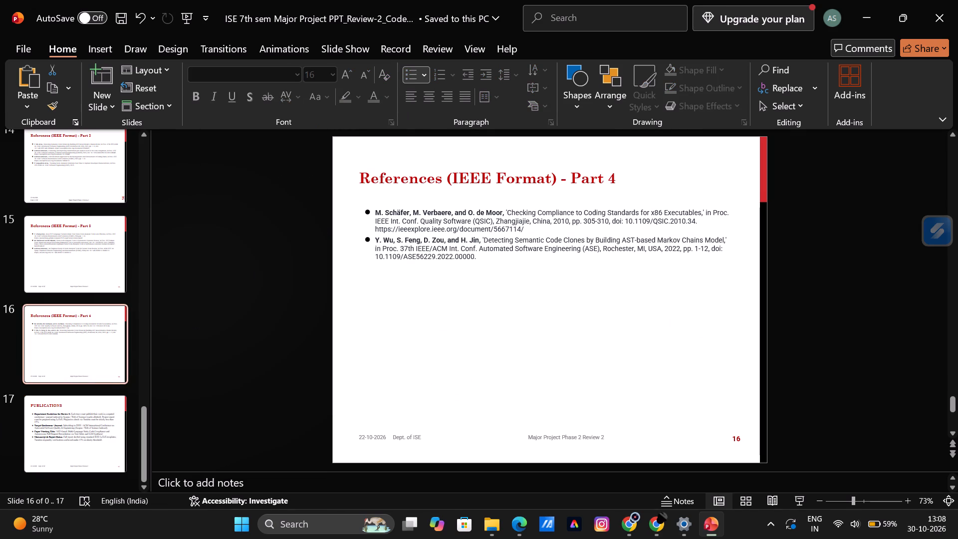
{"action": "left_click", "coordinate": [424, 244]}
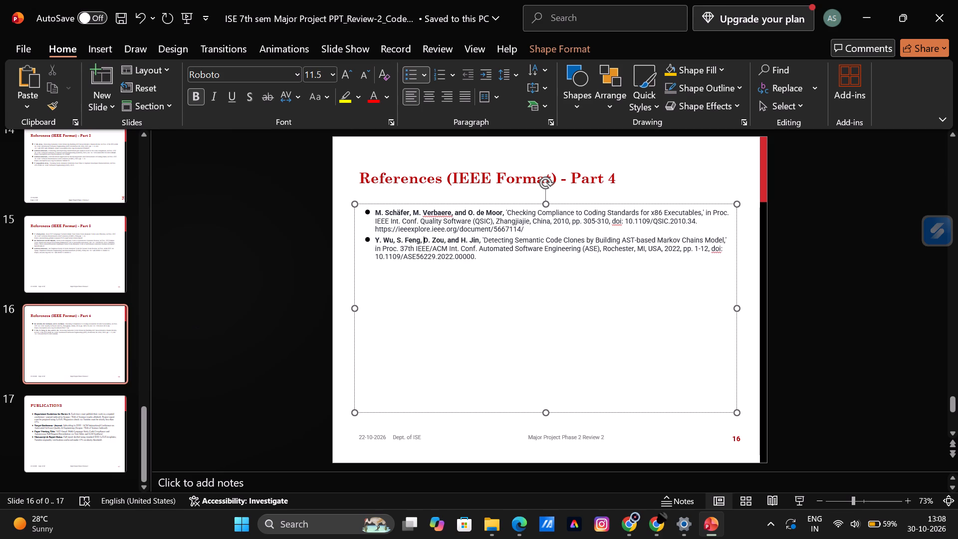
{"action": "key", "text": "ctrl+a"}
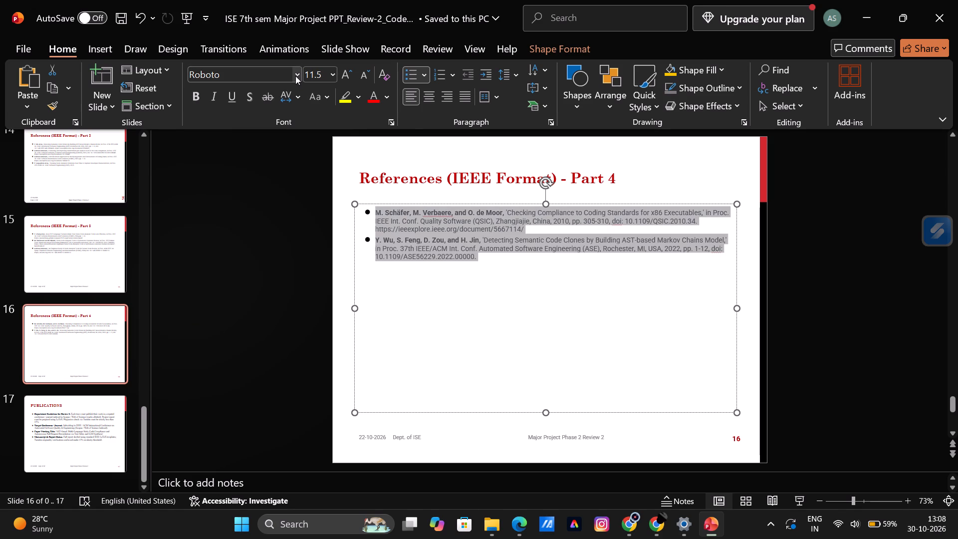
{"action": "left_click", "coordinate": [295, 76]}
{"action": "scroll", "coordinate": [257, 156], "scroll_direction": "up", "scroll_amount": 16}
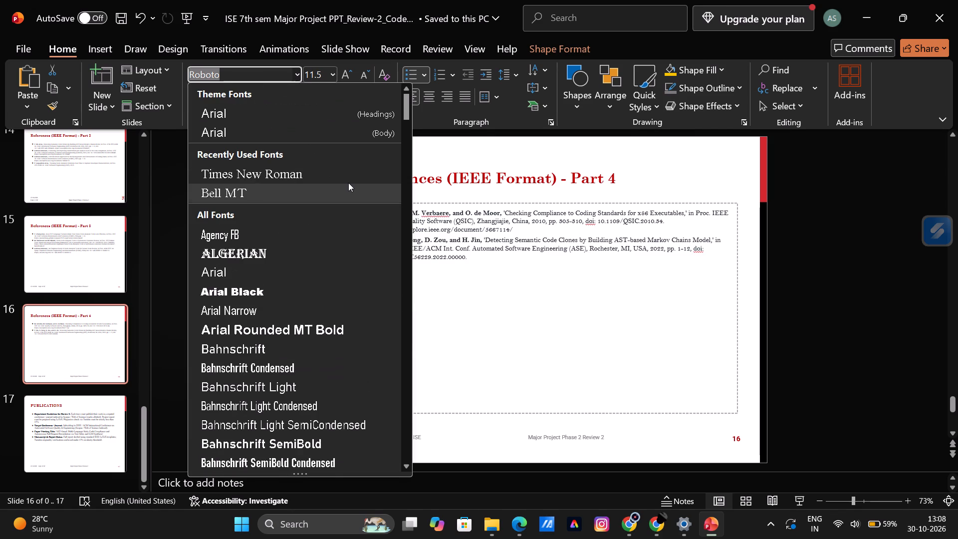
{"action": "left_click", "coordinate": [360, 176]}
{"action": "left_click", "coordinate": [334, 74]}
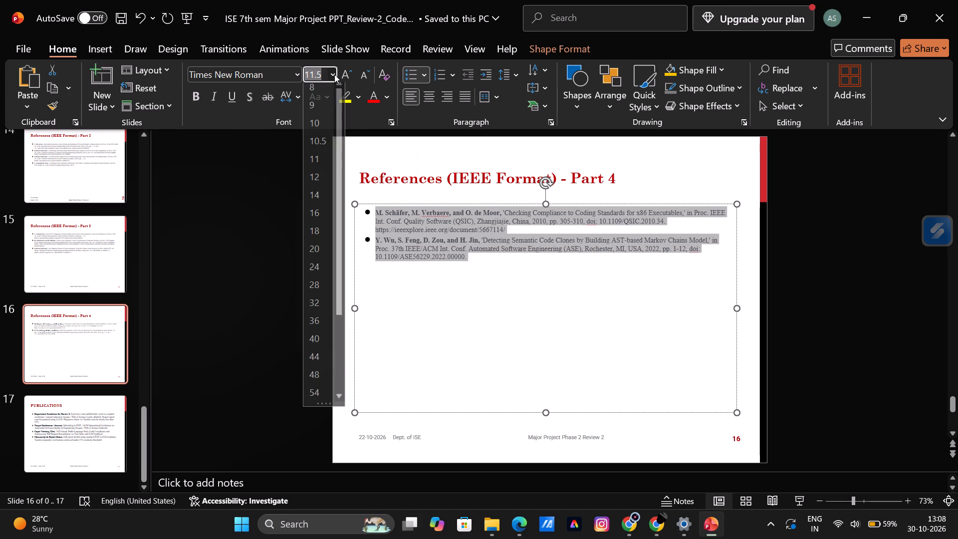
{"action": "left_click", "coordinate": [314, 214]}
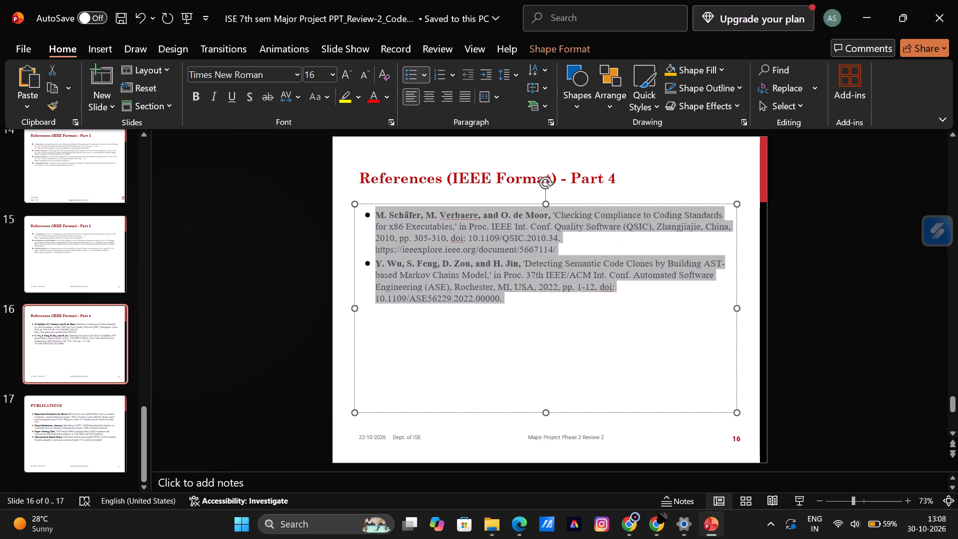
{"action": "left_click", "coordinate": [427, 376]}
Set all body text on the References Part 3 slide to 16 pt Times New Roman.
{"action": "left_click", "coordinate": [48, 262]}
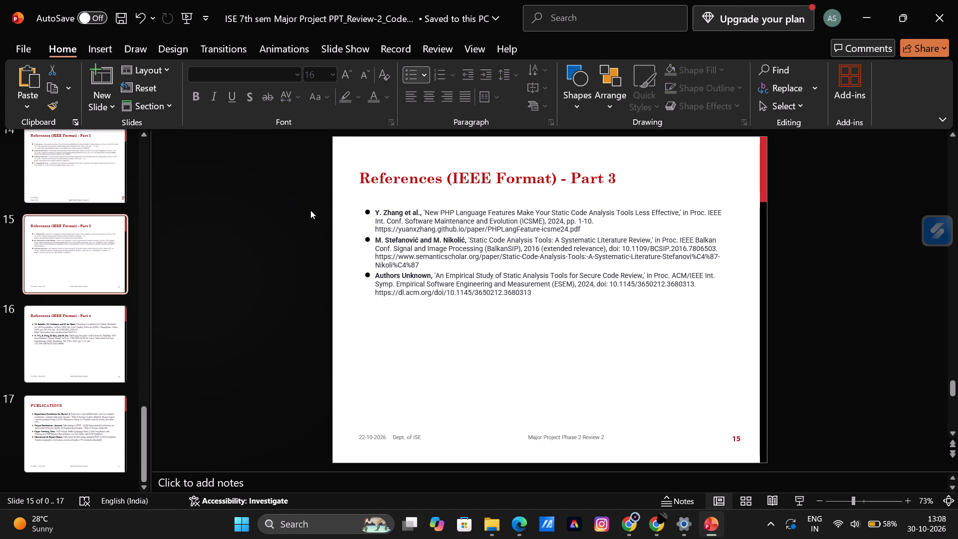
{"action": "left_click", "coordinate": [438, 280]}
{"action": "key", "text": "ctrl+a"}
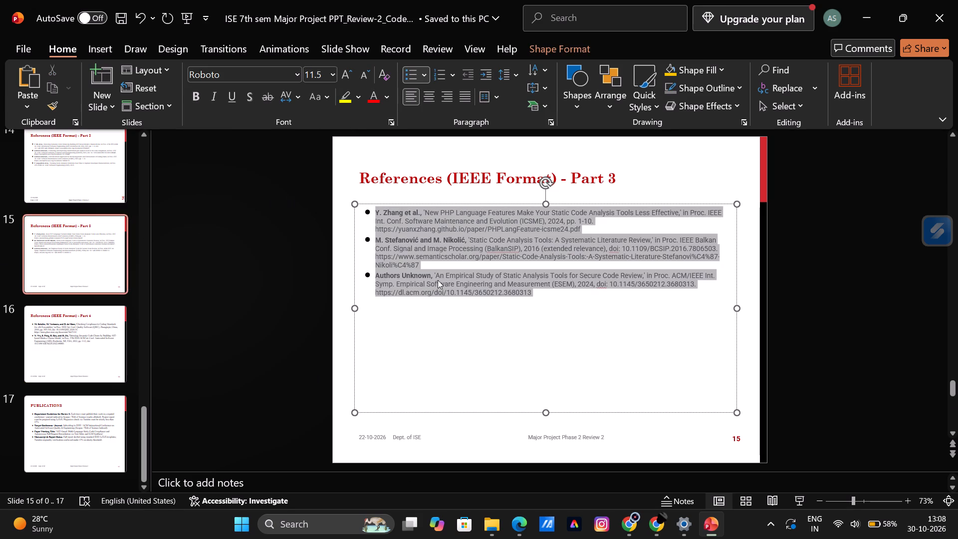
{"action": "left_click", "coordinate": [337, 78]}
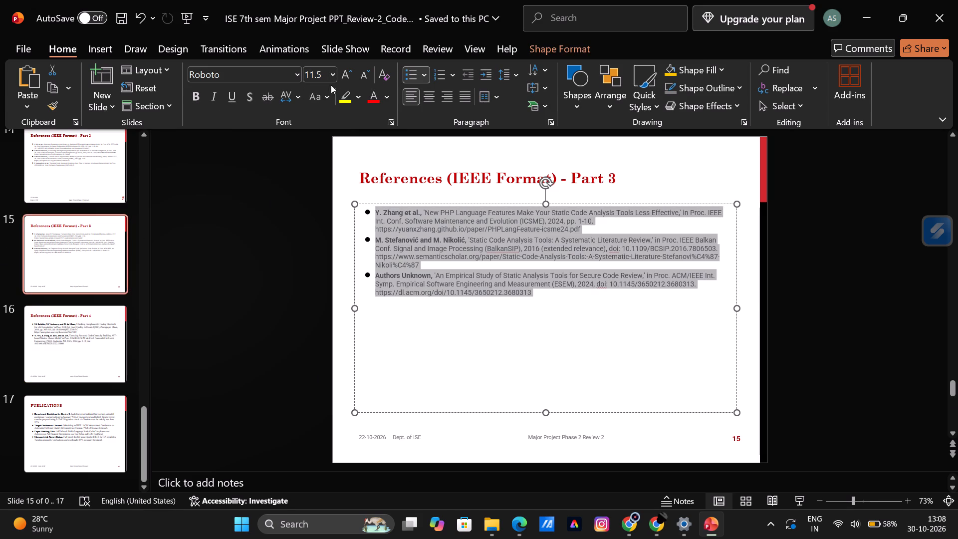
{"action": "left_click", "coordinate": [330, 75]}
{"action": "left_click", "coordinate": [314, 214]}
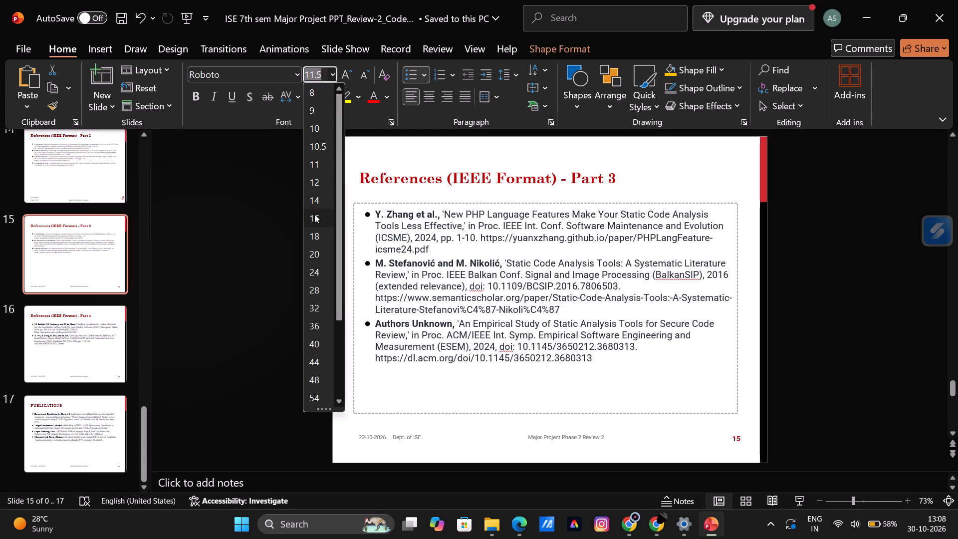
{"action": "left_click", "coordinate": [296, 78]}
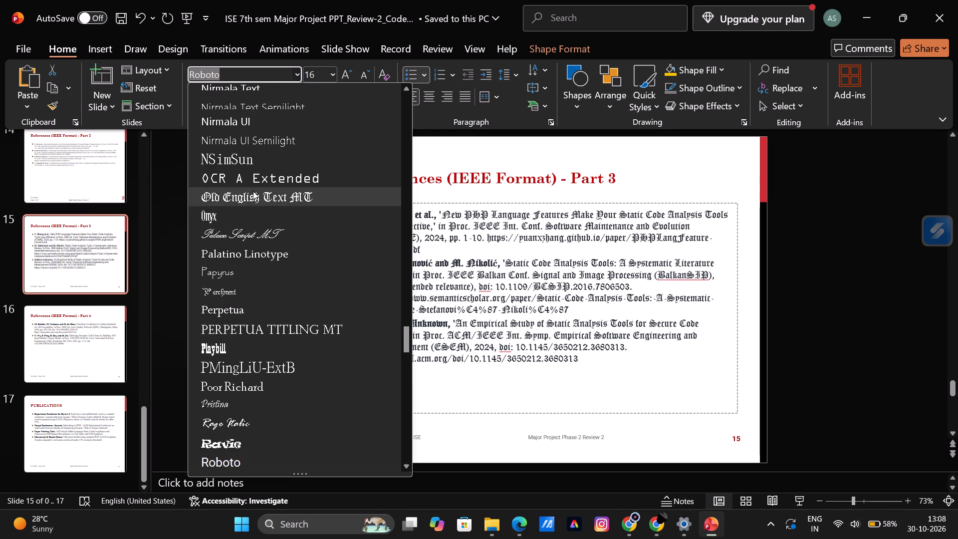
{"action": "scroll", "coordinate": [253, 191], "scroll_direction": "up", "scroll_amount": 6}
{"action": "scroll", "coordinate": [253, 191], "scroll_direction": "up", "scroll_amount": 20}
{"action": "scroll", "coordinate": [253, 191], "scroll_direction": "up", "scroll_amount": 10}
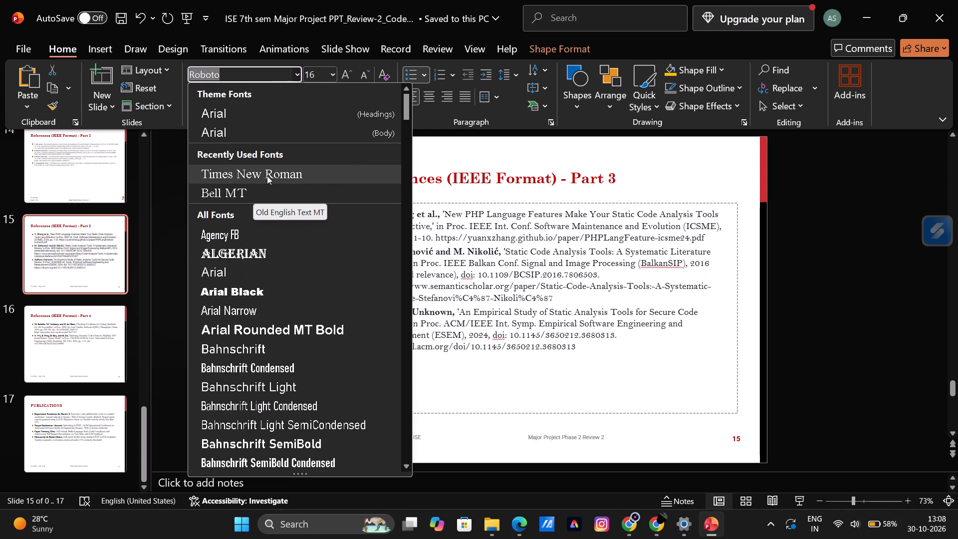
{"action": "left_click", "coordinate": [267, 176]}
{"action": "left_click", "coordinate": [78, 239]}
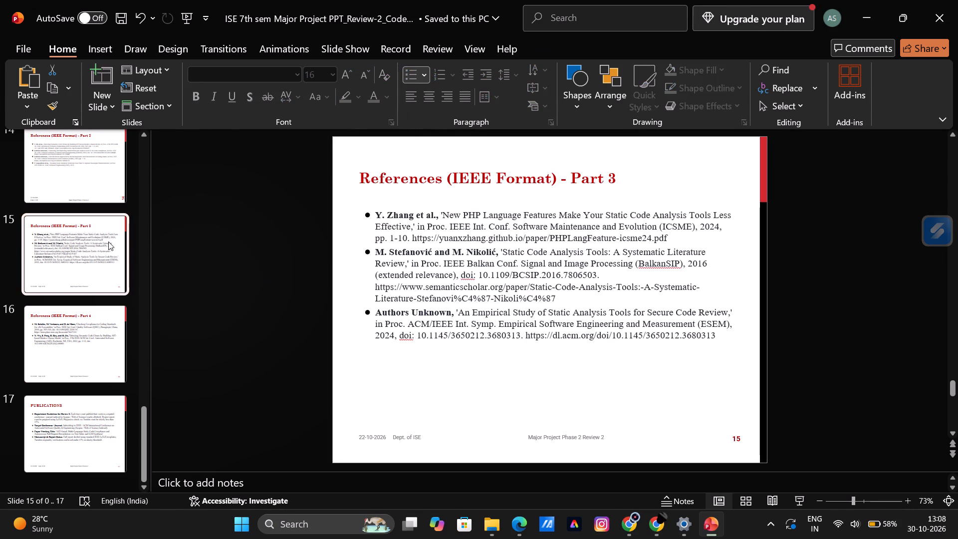
{"action": "left_click", "coordinate": [447, 277]}
Set all body text on the References Part 2 slide to Times New Roman, 16 pt.
{"action": "left_click", "coordinate": [54, 199]}
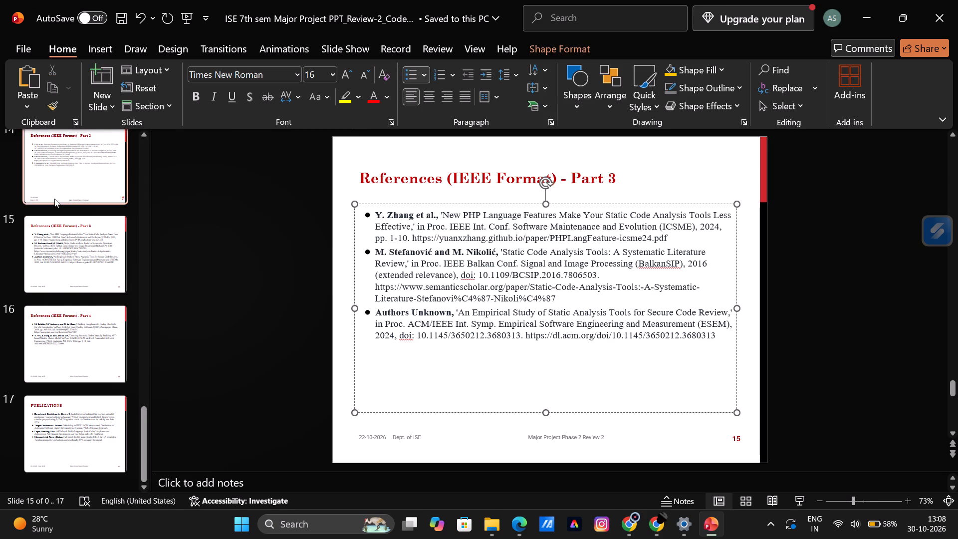
{"action": "left_click", "coordinate": [423, 214]}
{"action": "key", "text": "ctrl+a"}
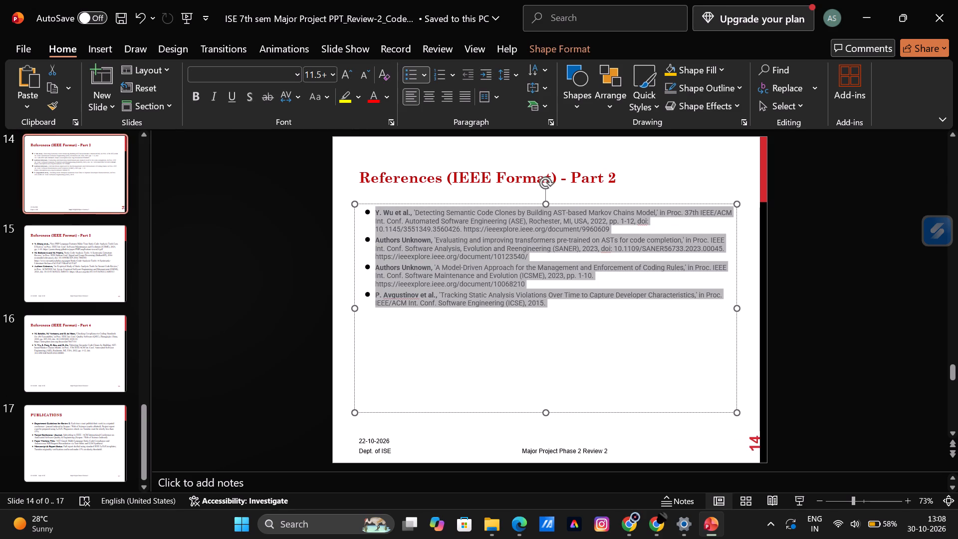
{"action": "left_click", "coordinate": [294, 70]}
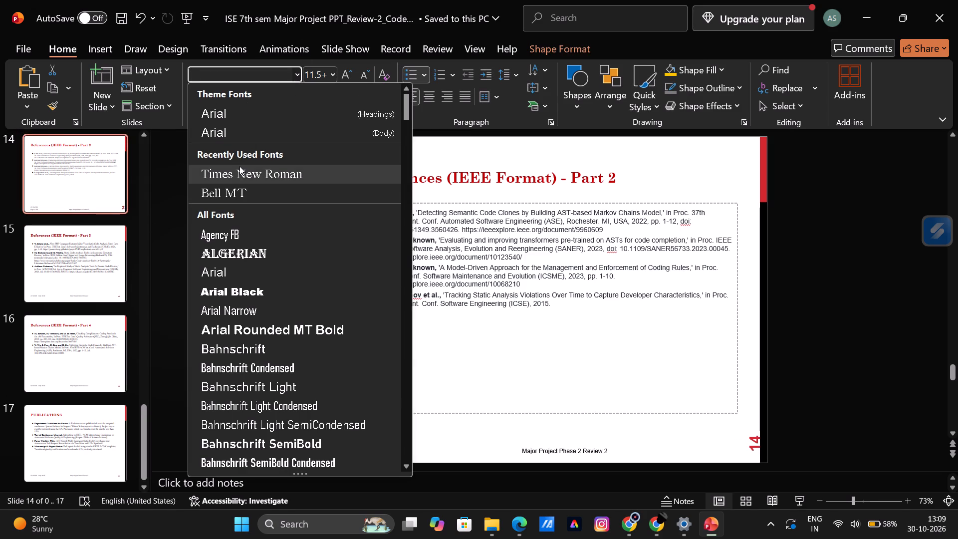
{"action": "left_click", "coordinate": [240, 170]}
{"action": "left_click", "coordinate": [329, 77]}
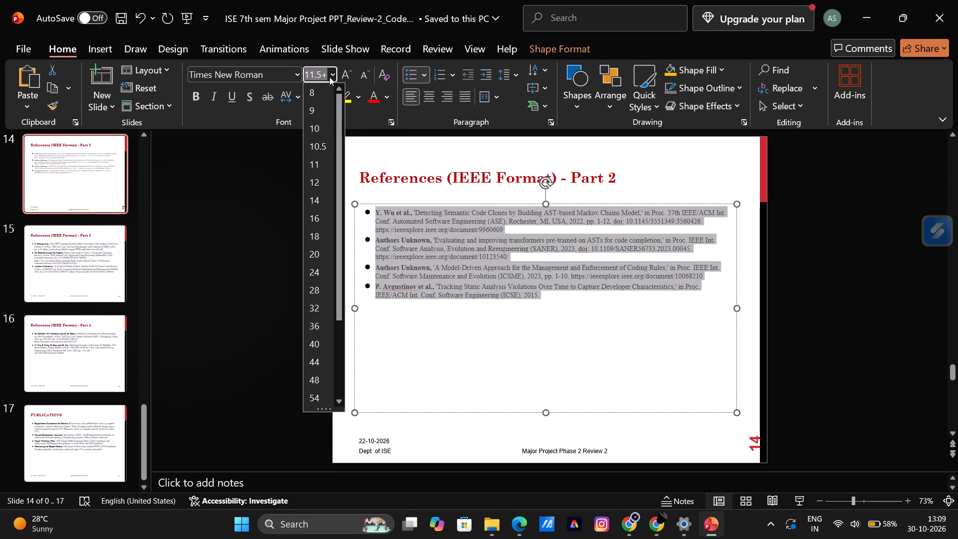
{"action": "left_click", "coordinate": [316, 216]}
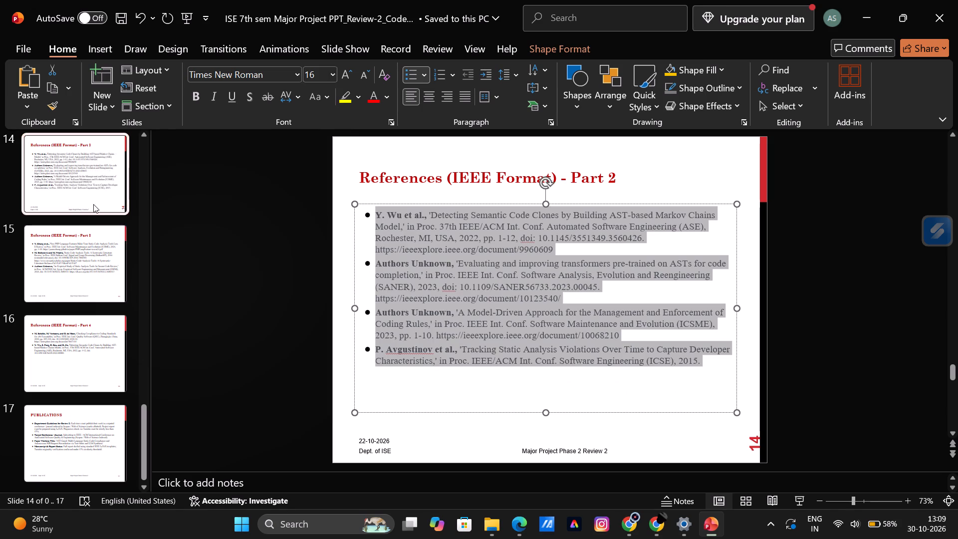
Set all body text on the SDG (Sustainable Development Goals) Mapping slide to Times New Roman, 16 pt.
{"action": "scroll", "coordinate": [98, 194], "scroll_direction": "up", "scroll_amount": 1}
{"action": "left_click", "coordinate": [52, 299]}
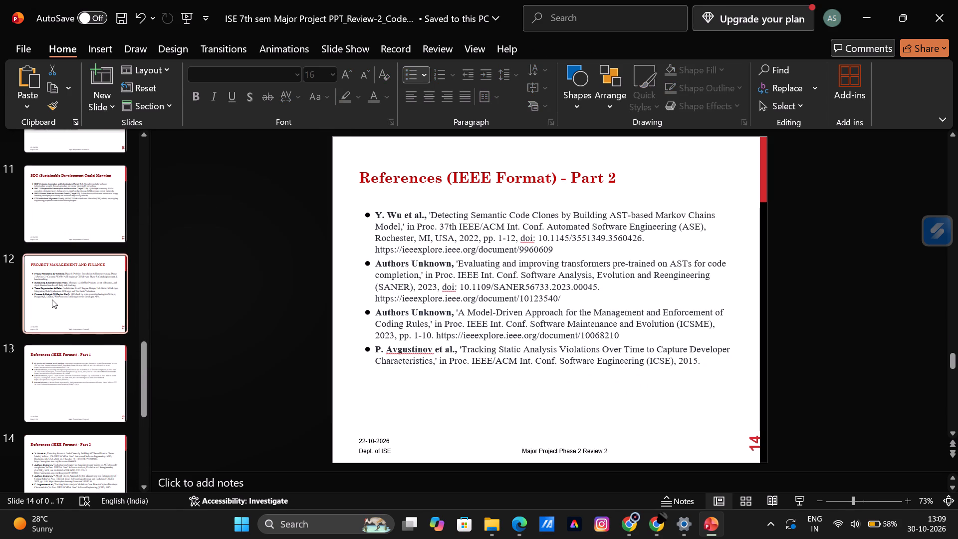
{"action": "left_click", "coordinate": [442, 266]}
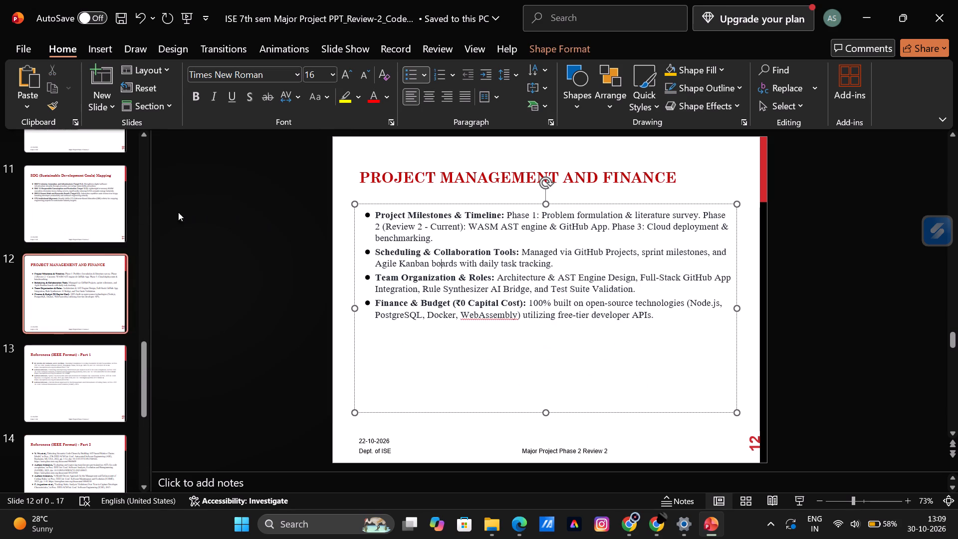
{"action": "left_click", "coordinate": [73, 215]}
{"action": "left_click", "coordinate": [393, 257]}
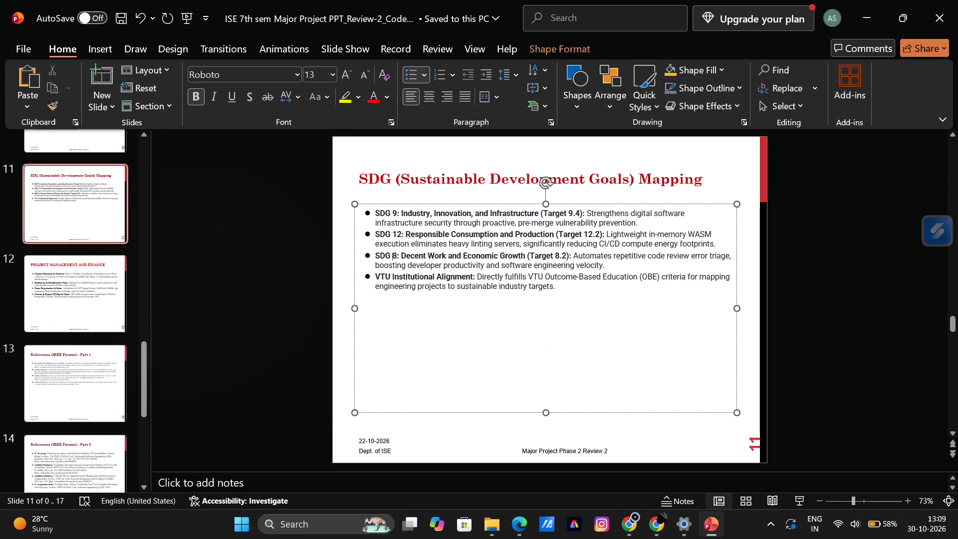
{"action": "key", "text": "ctrl+a"}
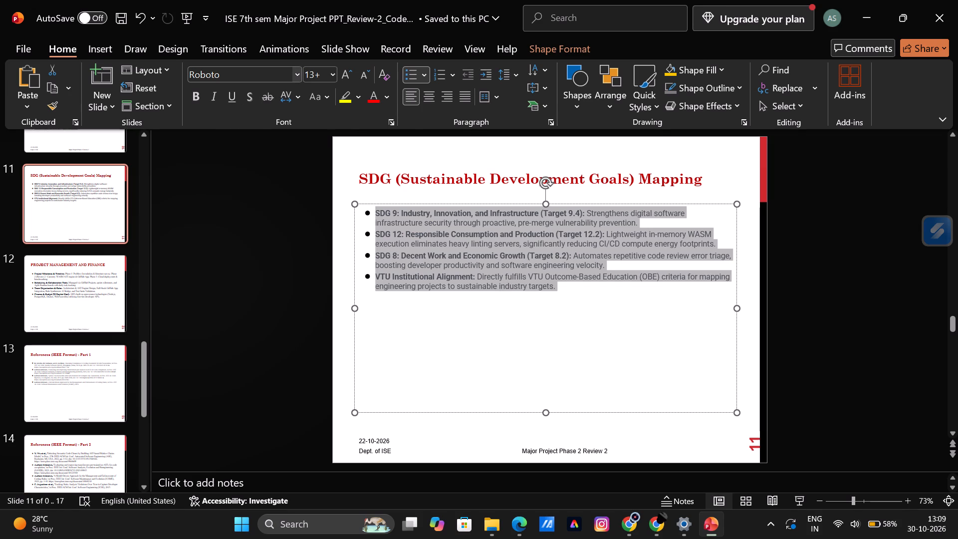
{"action": "left_click", "coordinate": [294, 76]}
{"action": "scroll", "coordinate": [276, 128], "scroll_direction": "up", "scroll_amount": 18}
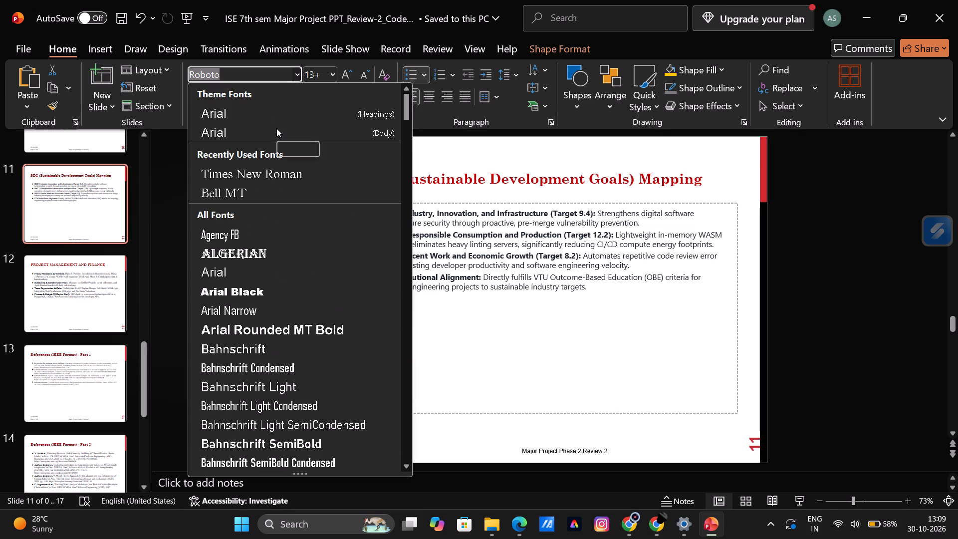
{"action": "left_click", "coordinate": [262, 175]}
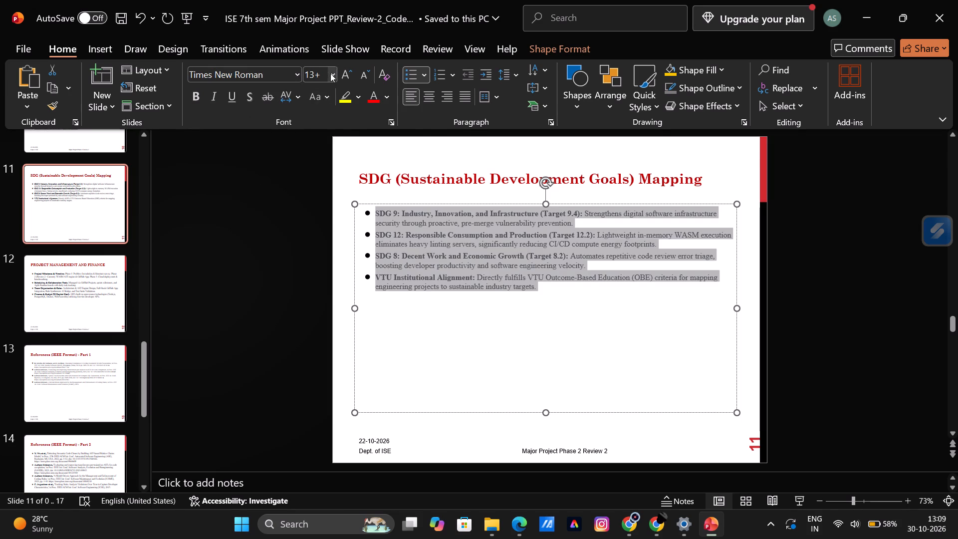
{"action": "left_click", "coordinate": [330, 73]}
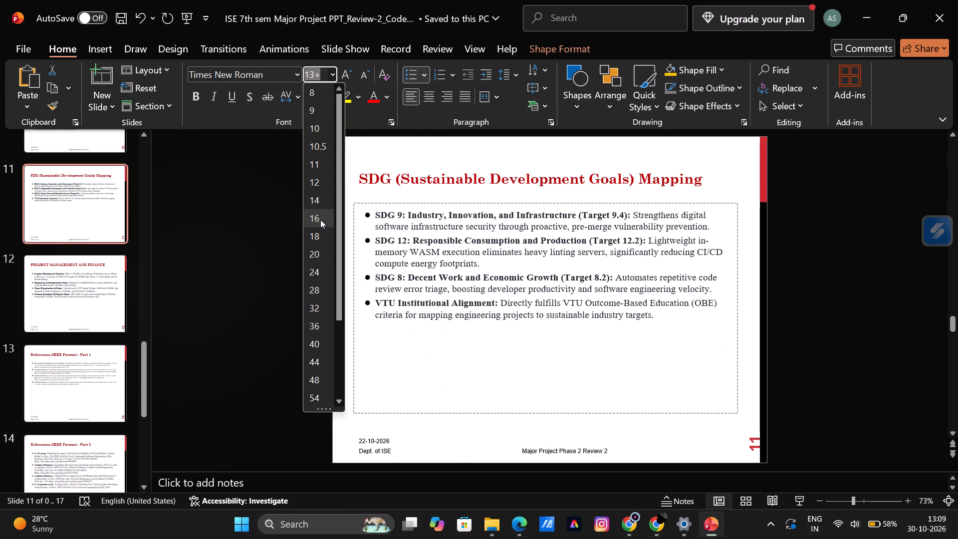
{"action": "left_click", "coordinate": [320, 219]}
Set the five-point body text on the Demonstration of Project Execution slide to Times New Roman, 16 pt.
{"action": "scroll", "coordinate": [72, 226], "scroll_direction": "up", "scroll_amount": 1}
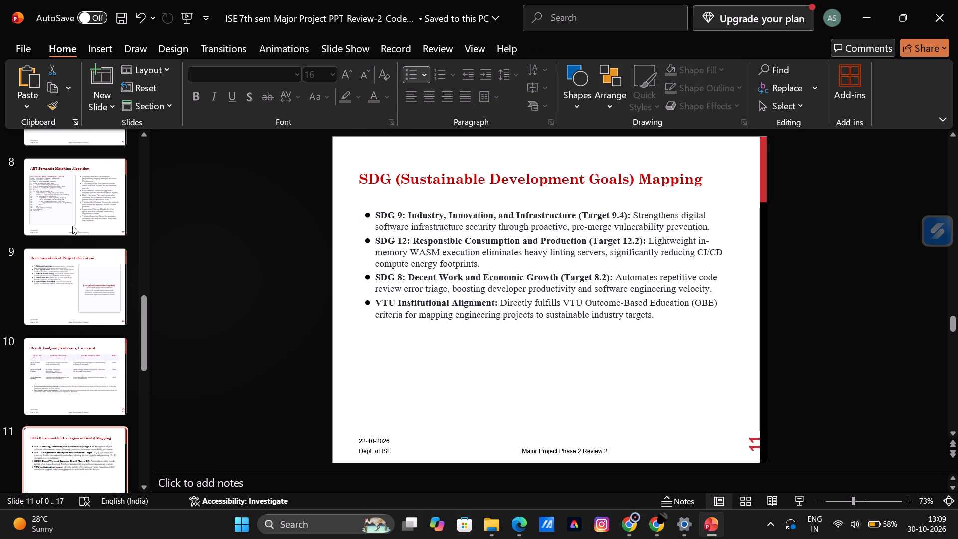
{"action": "scroll", "coordinate": [72, 226], "scroll_direction": "up", "scroll_amount": 1}
{"action": "left_click", "coordinate": [60, 407]}
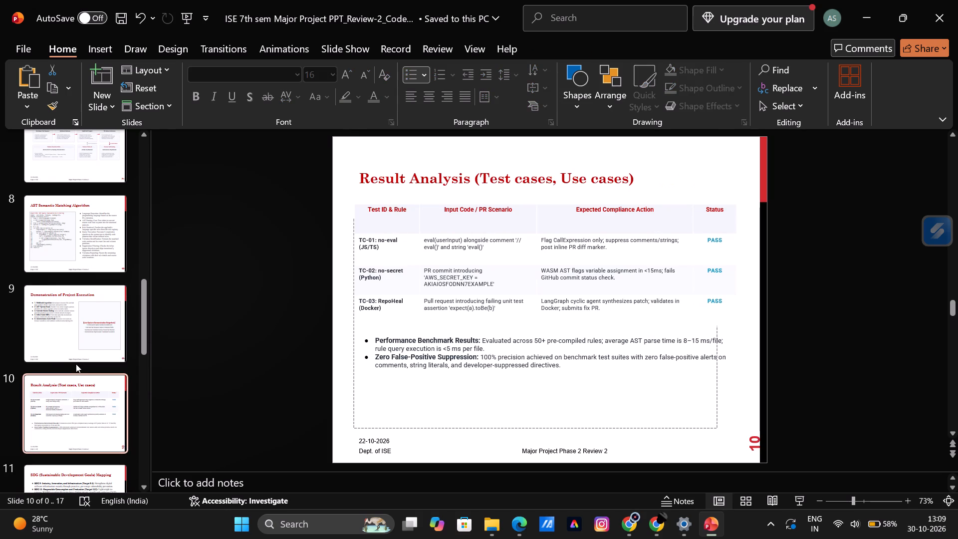
{"action": "left_click", "coordinate": [76, 361]}
{"action": "left_click", "coordinate": [97, 249]}
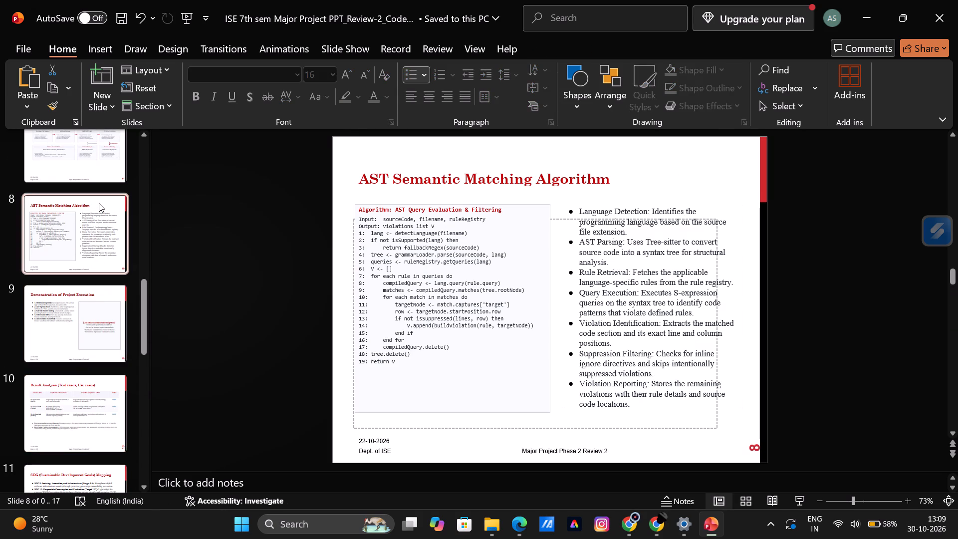
{"action": "left_click", "coordinate": [73, 319]}
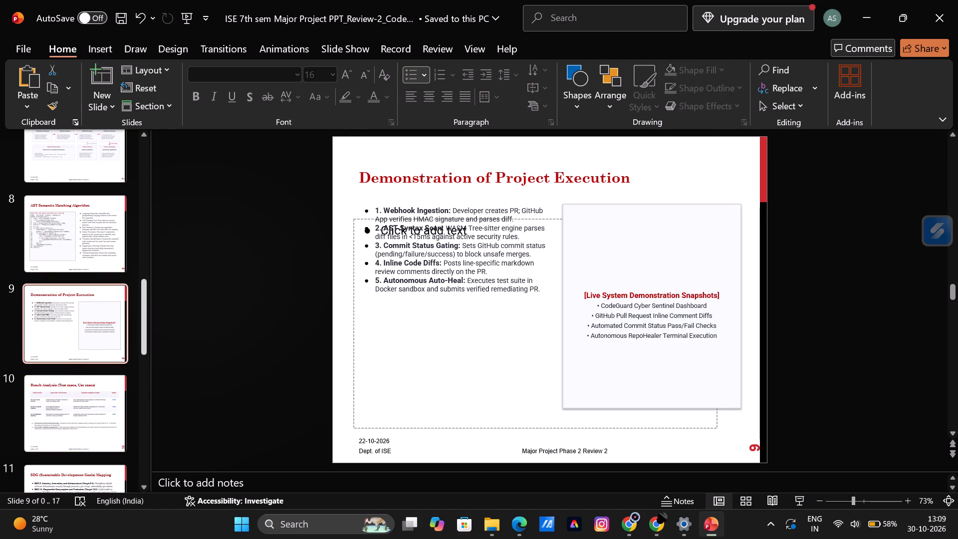
{"action": "left_click", "coordinate": [439, 257]}
{"action": "left_click", "coordinate": [420, 228]}
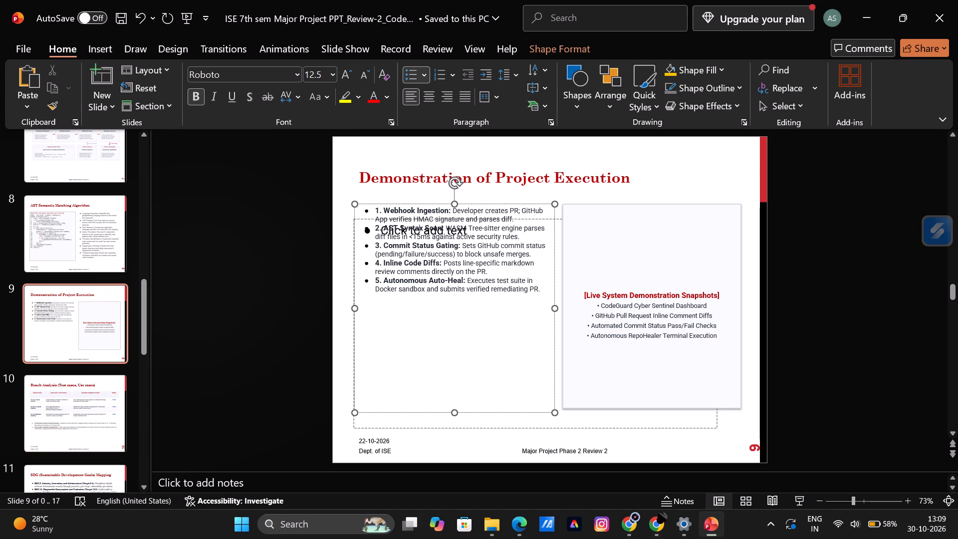
{"action": "key", "text": "ctrl+a"}
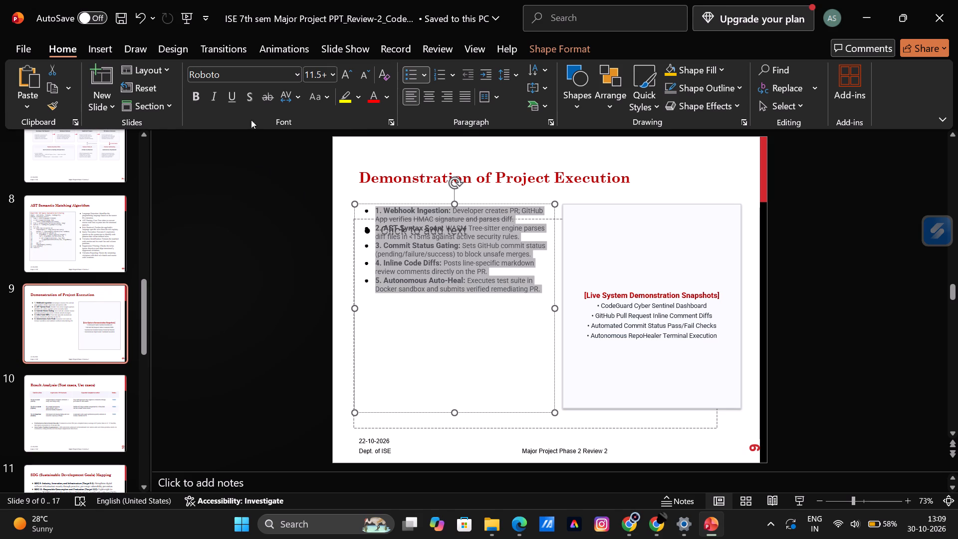
{"action": "left_click", "coordinate": [297, 75]}
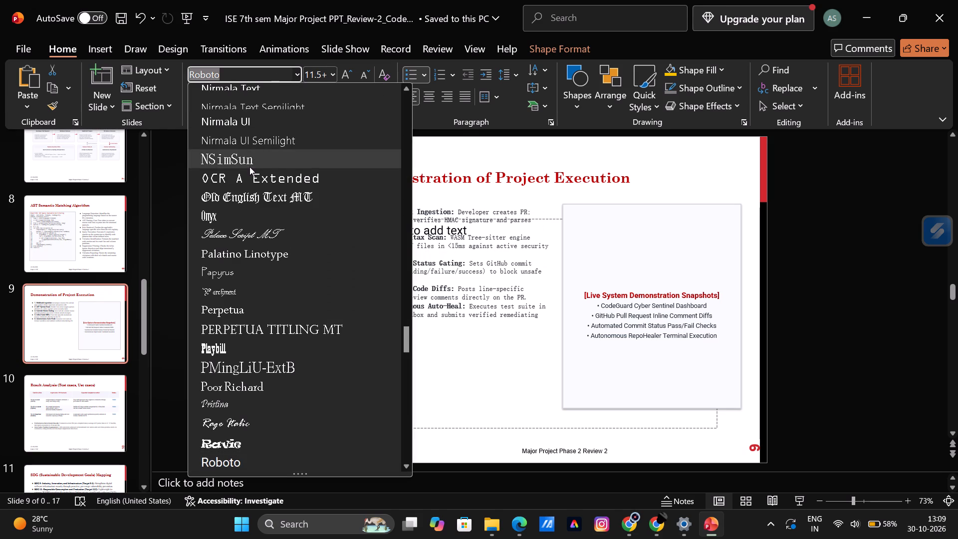
{"action": "scroll", "coordinate": [249, 167], "scroll_direction": "up", "scroll_amount": 8}
{"action": "left_click", "coordinate": [250, 174]}
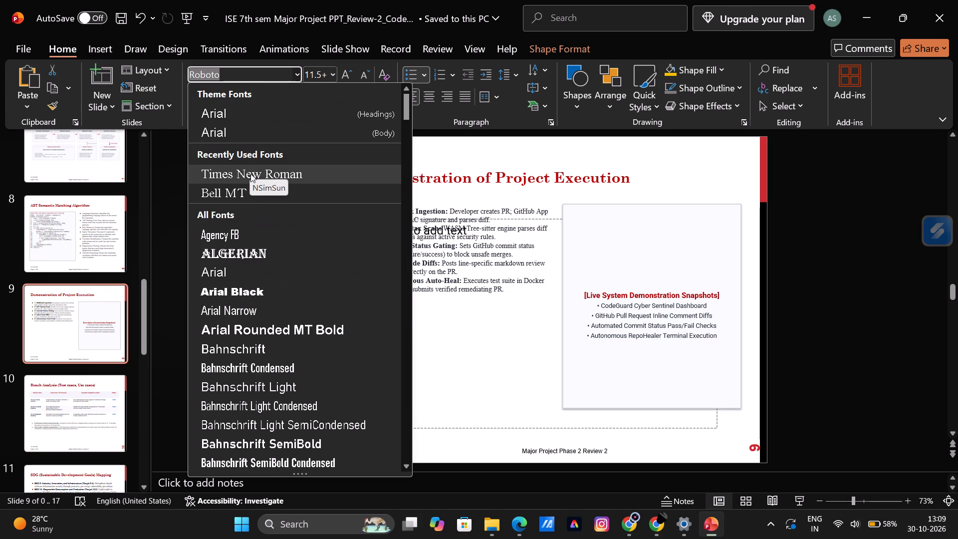
{"action": "left_click", "coordinate": [332, 72]}
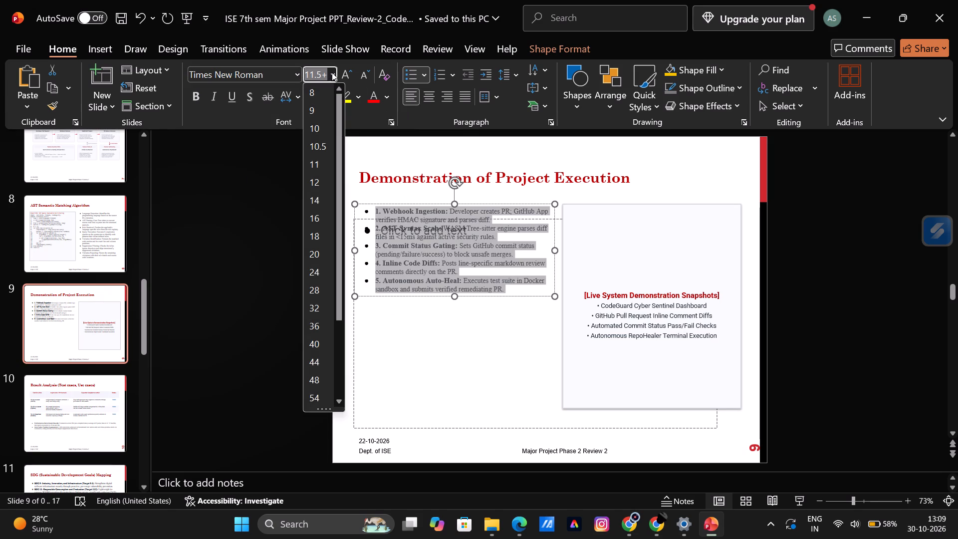
{"action": "left_click", "coordinate": [321, 224]}
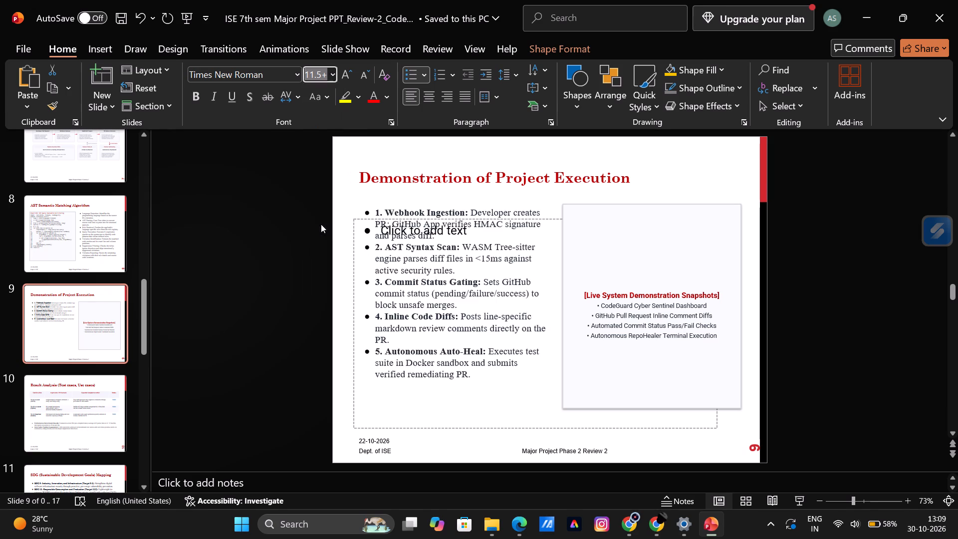
Delete the Live System Demonstration Snapshots box from the Demonstration of Project Execution slide.
{"action": "left_click", "coordinate": [586, 178]}
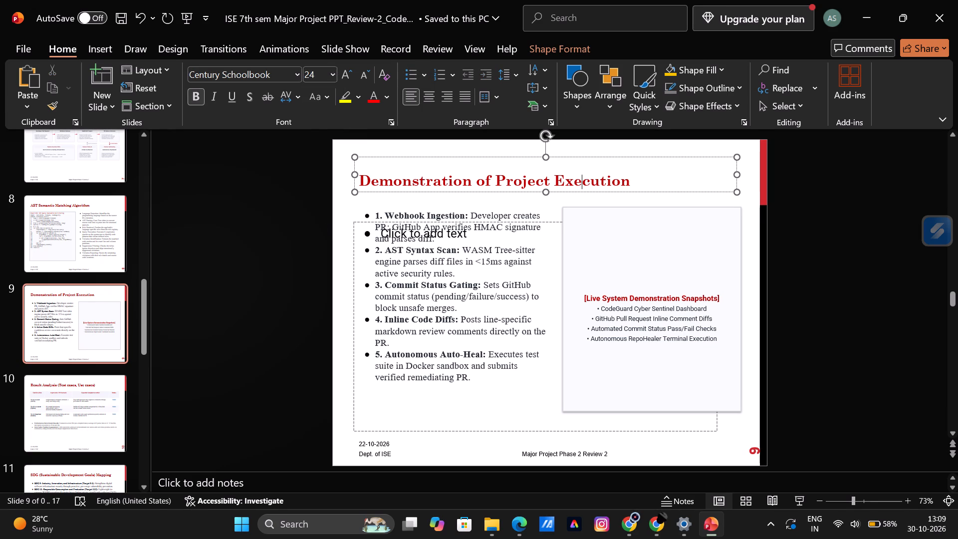
{"action": "left_click", "coordinate": [610, 329]}
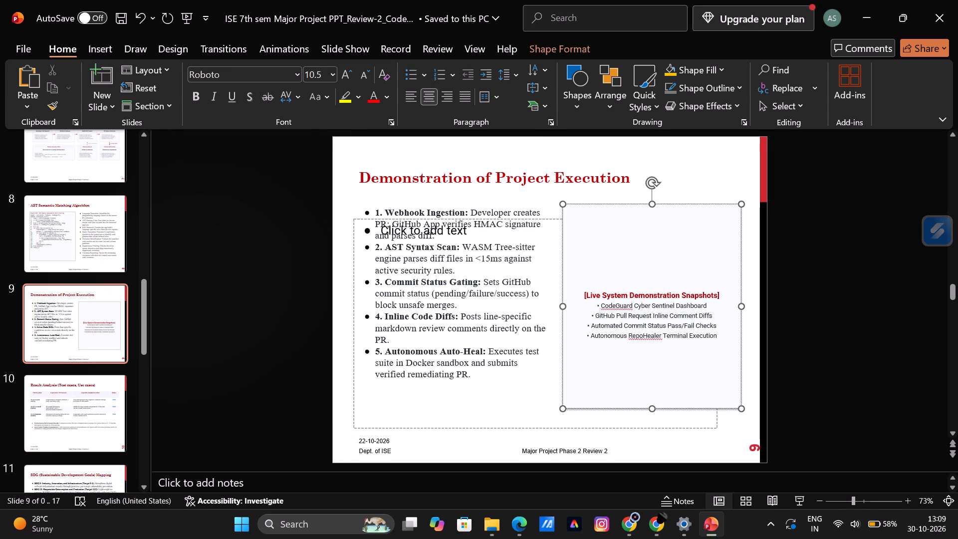
{"action": "key", "text": "Delete"}
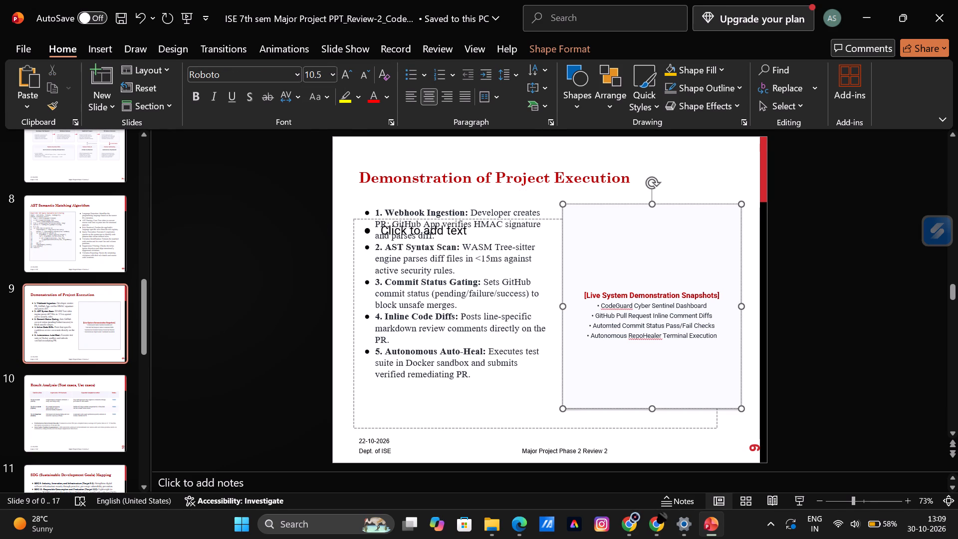
{"action": "left_click", "coordinate": [676, 254]}
{"action": "key", "text": "Delete"}
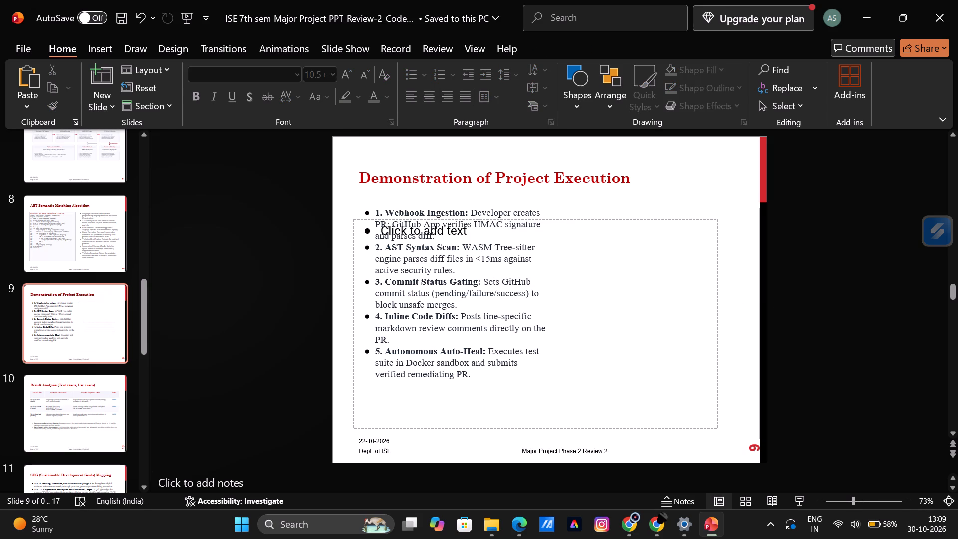
Move the five-point text box further down and inward within the Demonstration slide's content area, and widen it across the freed space.
{"action": "left_click_drag", "start_coordinate": [362, 203], "coordinate": [358, 195]}
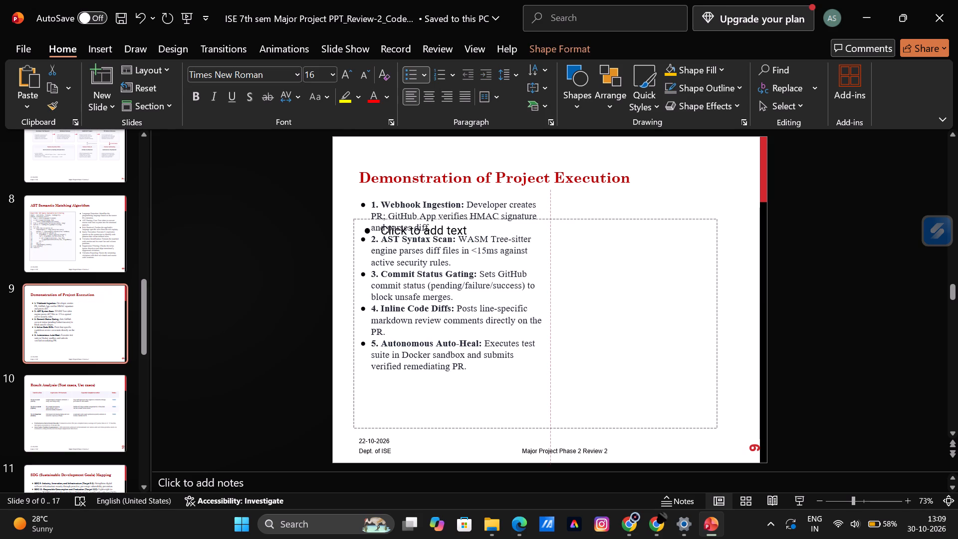
{"action": "left_click_drag", "start_coordinate": [358, 195], "coordinate": [394, 234]}
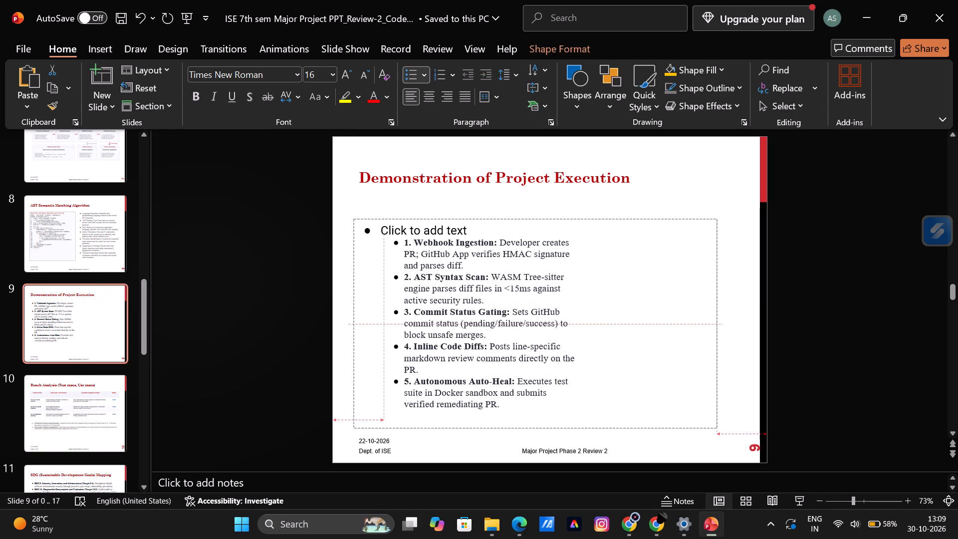
{"action": "left_click_drag", "start_coordinate": [394, 234], "coordinate": [393, 234]}
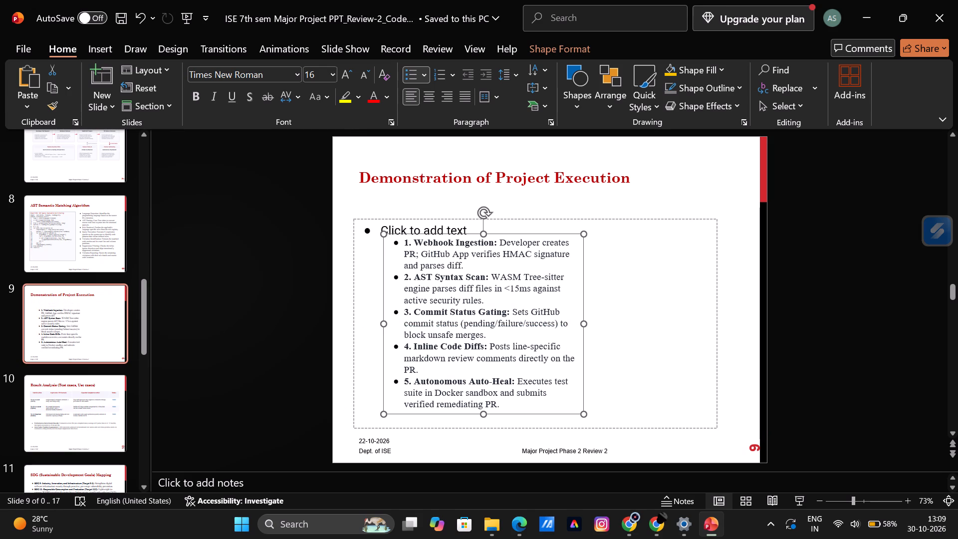
{"action": "left_click_drag", "start_coordinate": [584, 322], "coordinate": [680, 314]}
{"action": "left_click", "coordinate": [572, 396]}
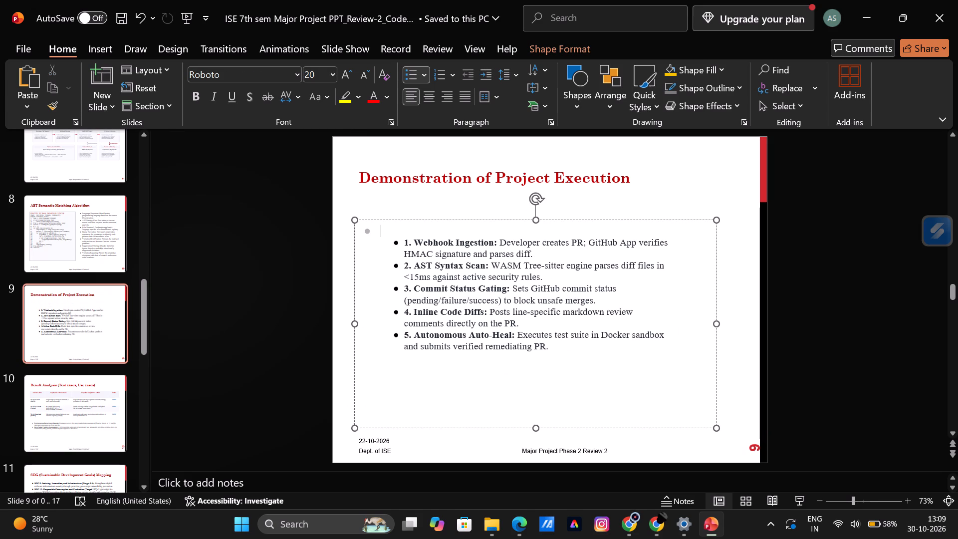
{"action": "left_click", "coordinate": [365, 194]}
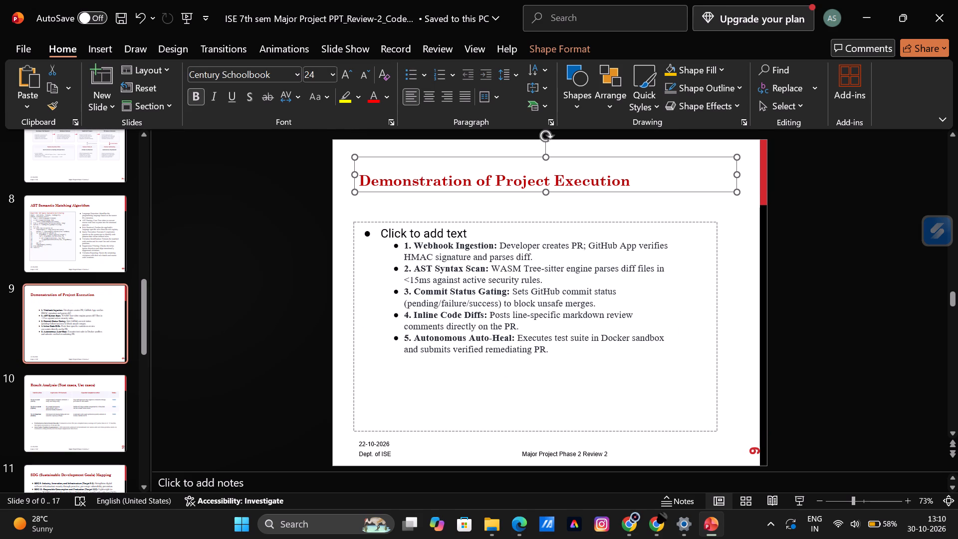
Look over the earlier slides from AST Semantic Matching Algorithm back to Content to check their formatting.
{"action": "left_click", "coordinate": [65, 236]}
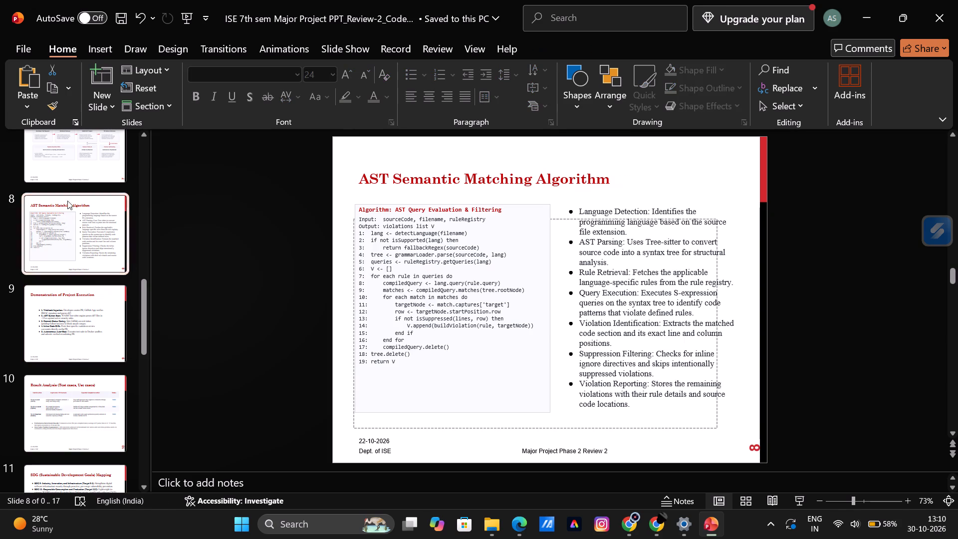
{"action": "left_click", "coordinate": [64, 173]}
{"action": "scroll", "coordinate": [64, 173], "scroll_direction": "up", "scroll_amount": 1}
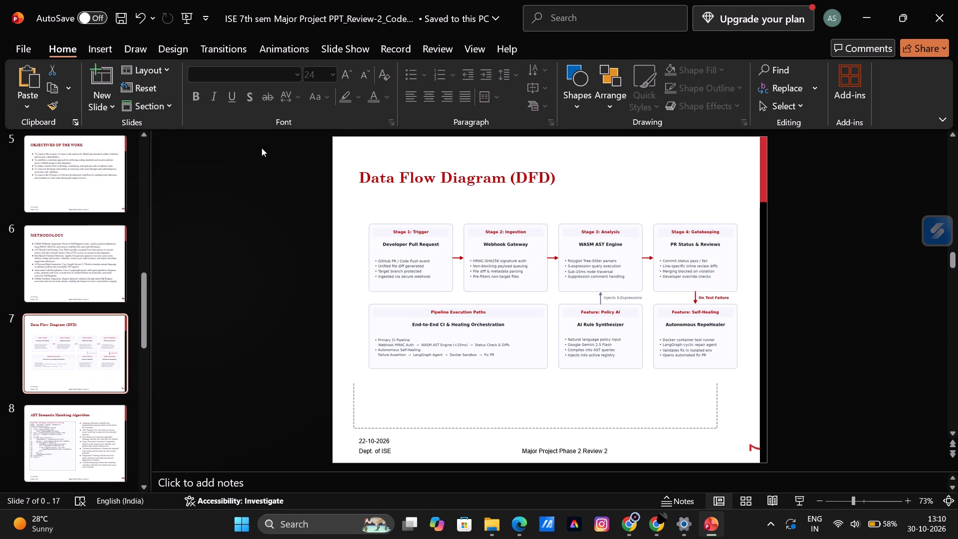
{"action": "left_click", "coordinate": [69, 254]}
{"action": "left_click", "coordinate": [98, 159]}
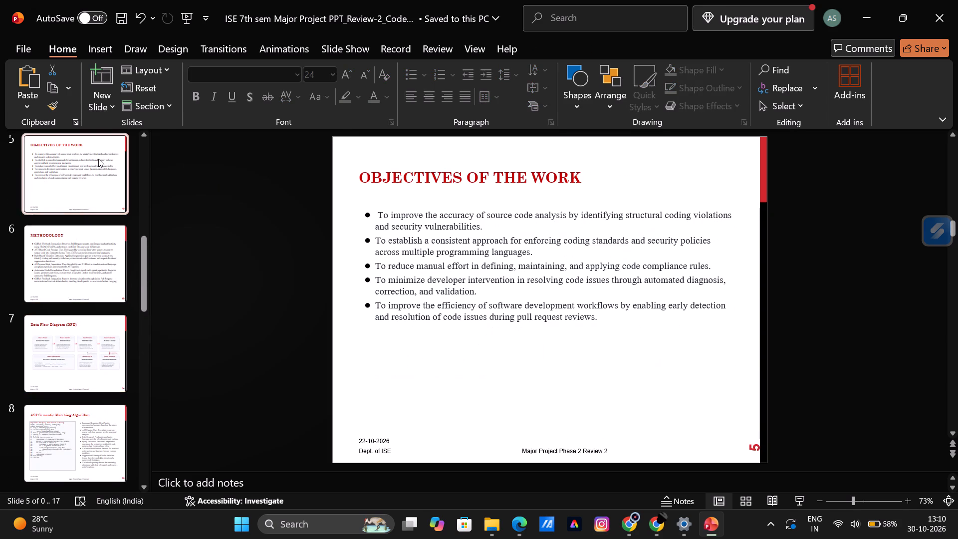
{"action": "scroll", "coordinate": [98, 159], "scroll_direction": "up", "scroll_amount": 1}
{"action": "left_click", "coordinate": [98, 159]}
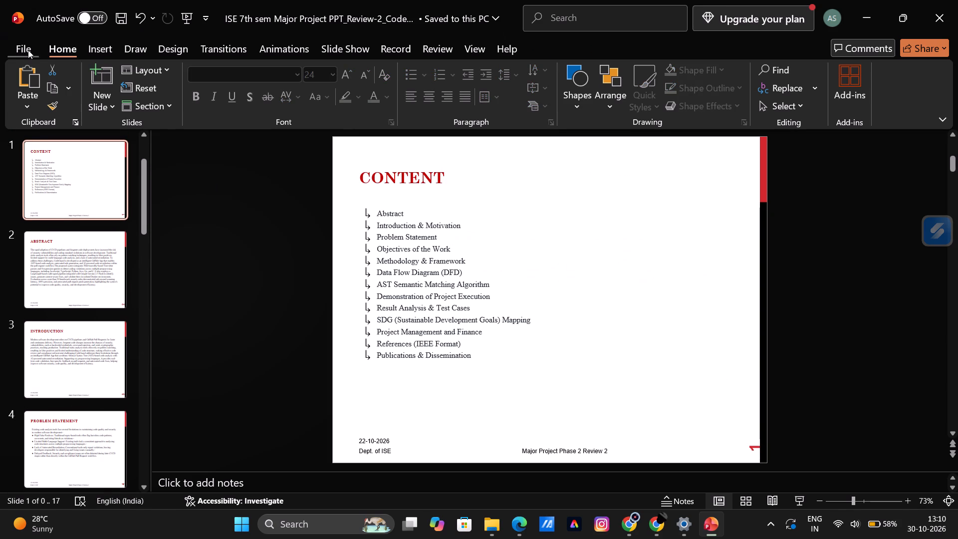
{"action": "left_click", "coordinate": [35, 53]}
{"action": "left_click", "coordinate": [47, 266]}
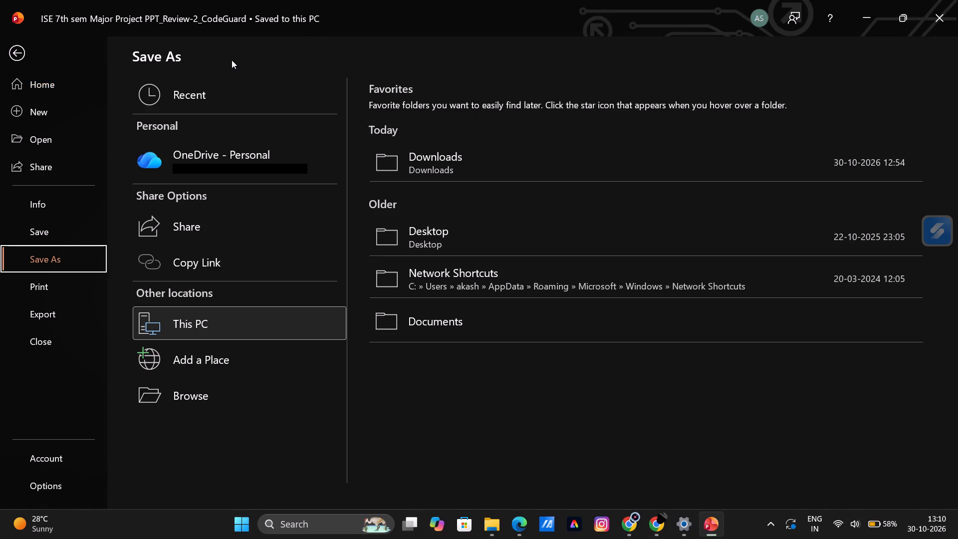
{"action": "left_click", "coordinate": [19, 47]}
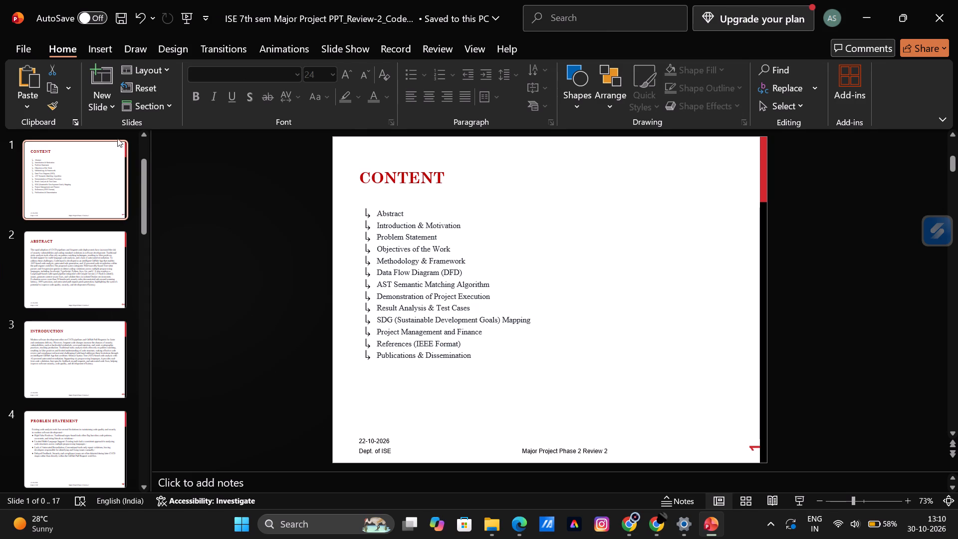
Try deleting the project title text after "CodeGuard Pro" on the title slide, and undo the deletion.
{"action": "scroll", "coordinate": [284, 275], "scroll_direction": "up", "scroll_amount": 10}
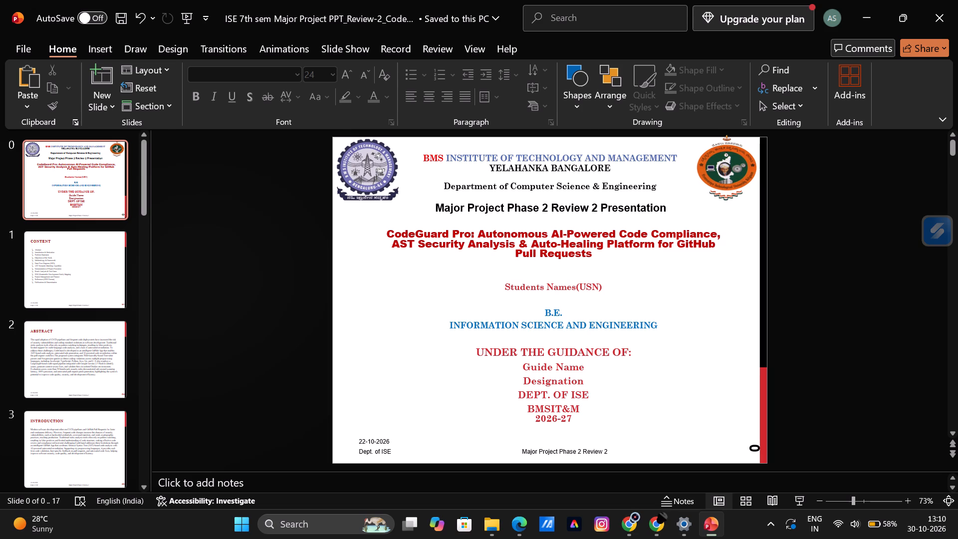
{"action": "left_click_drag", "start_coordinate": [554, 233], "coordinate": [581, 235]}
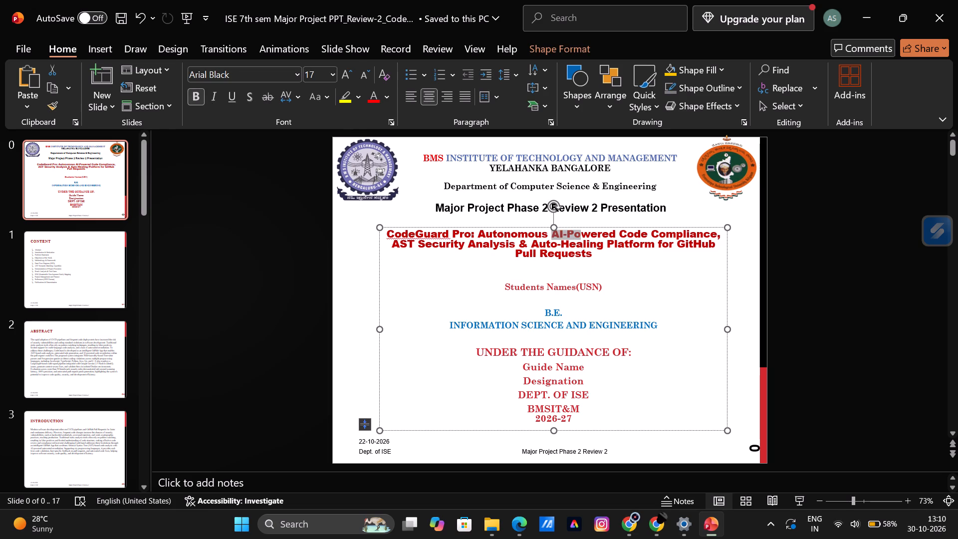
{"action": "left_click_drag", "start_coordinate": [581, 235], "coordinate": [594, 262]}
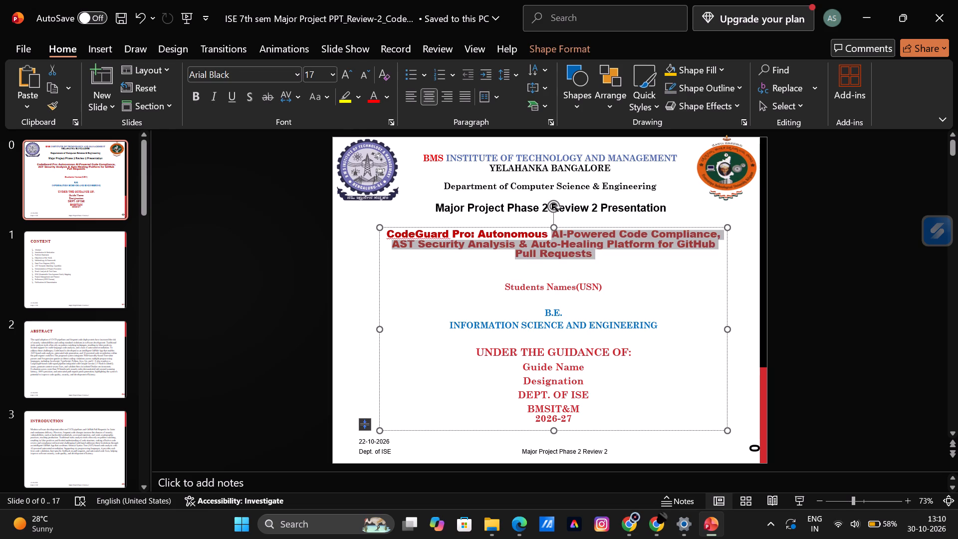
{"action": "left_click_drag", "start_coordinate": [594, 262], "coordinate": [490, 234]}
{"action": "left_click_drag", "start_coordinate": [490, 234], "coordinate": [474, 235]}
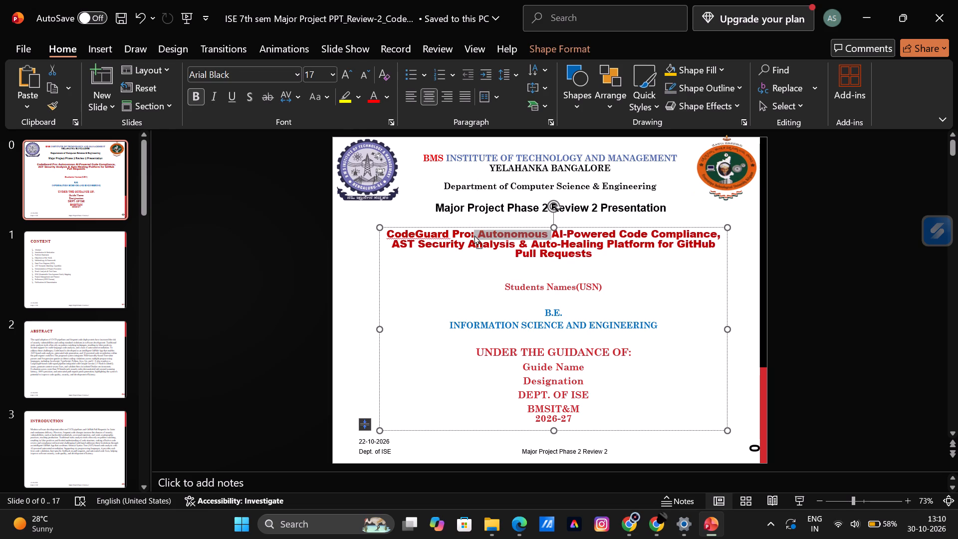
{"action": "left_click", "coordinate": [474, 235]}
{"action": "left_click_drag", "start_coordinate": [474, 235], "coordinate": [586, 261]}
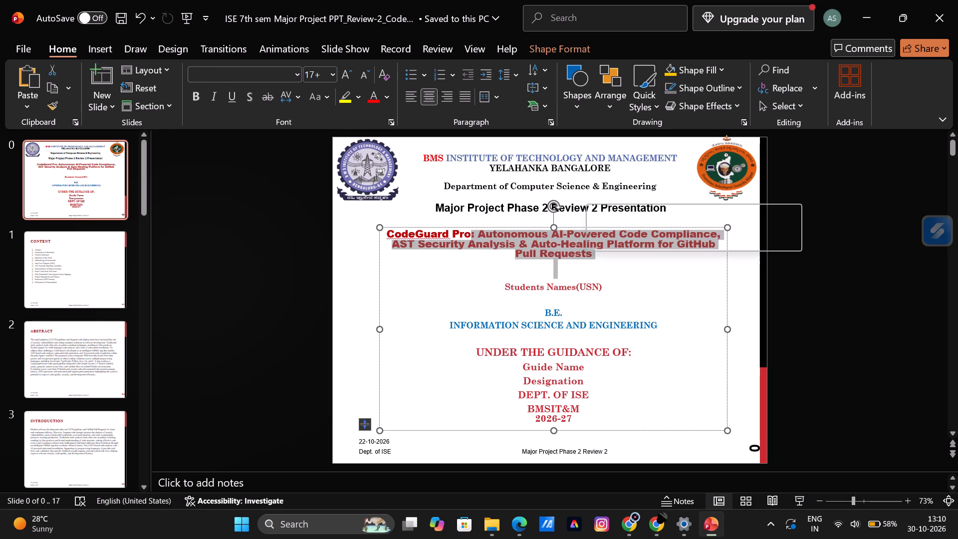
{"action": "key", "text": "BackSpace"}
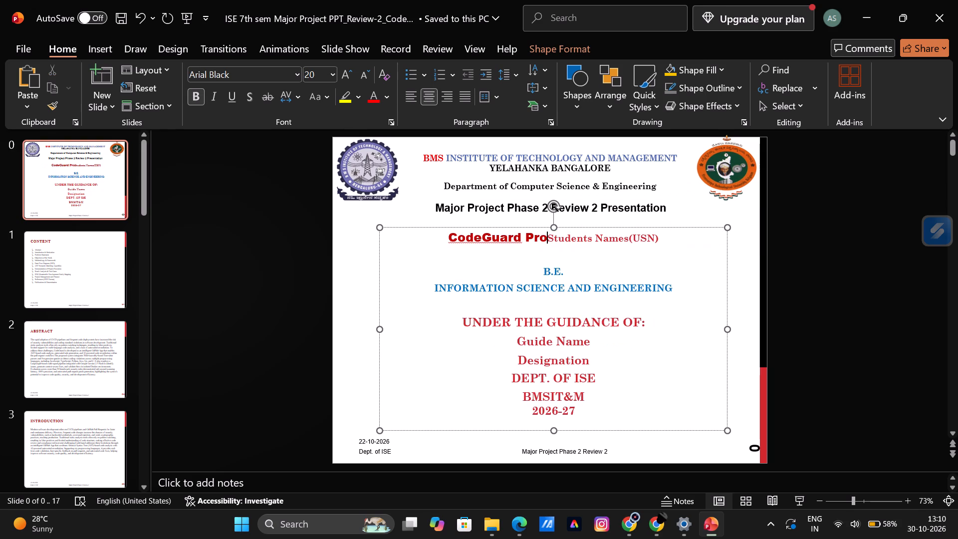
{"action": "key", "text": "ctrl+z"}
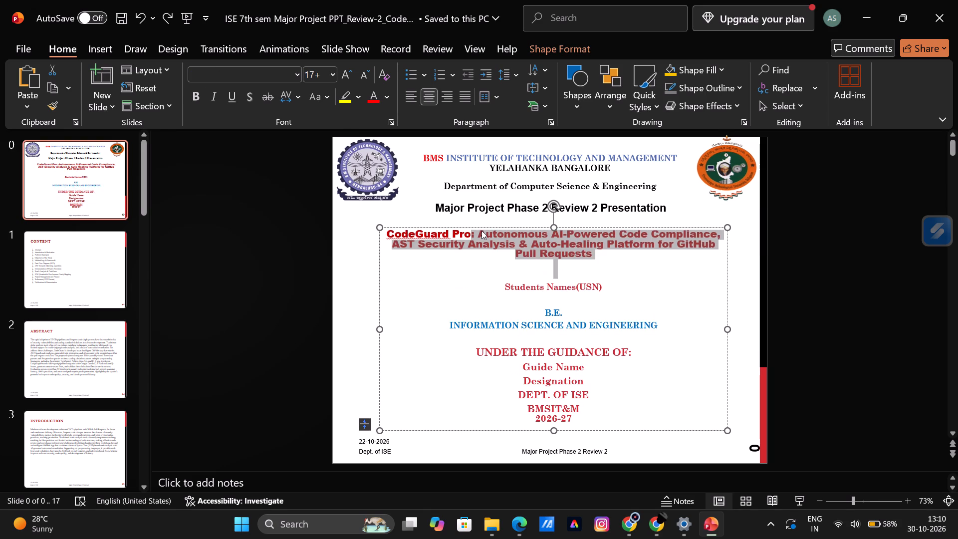
Change the project title on the title slide to read "CodeGuard Pro: AST based code review system".
{"action": "left_click", "coordinate": [481, 231]}
{"action": "left_click_drag", "start_coordinate": [478, 233], "coordinate": [589, 252]}
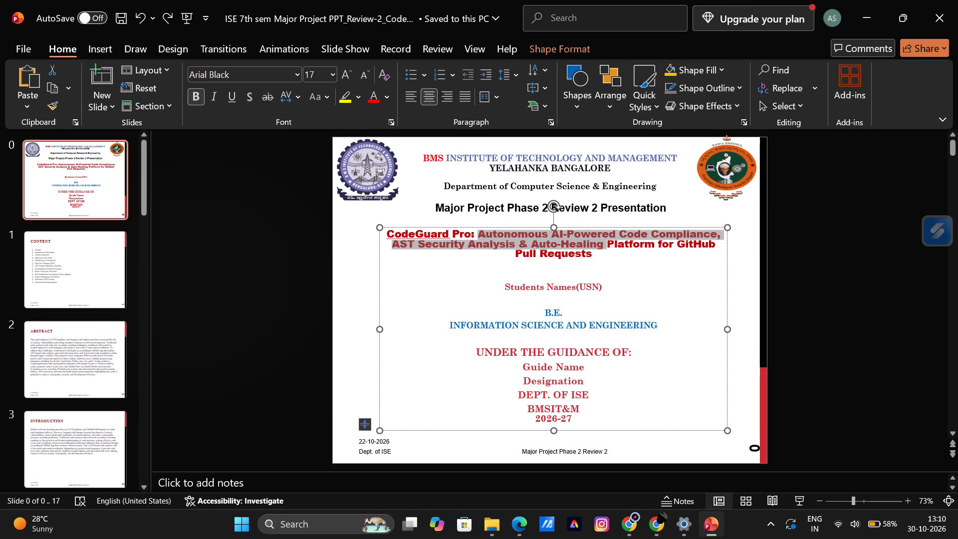
{"action": "left_click_drag", "start_coordinate": [589, 252], "coordinate": [588, 256]}
{"action": "key", "text": "BackSpace"}
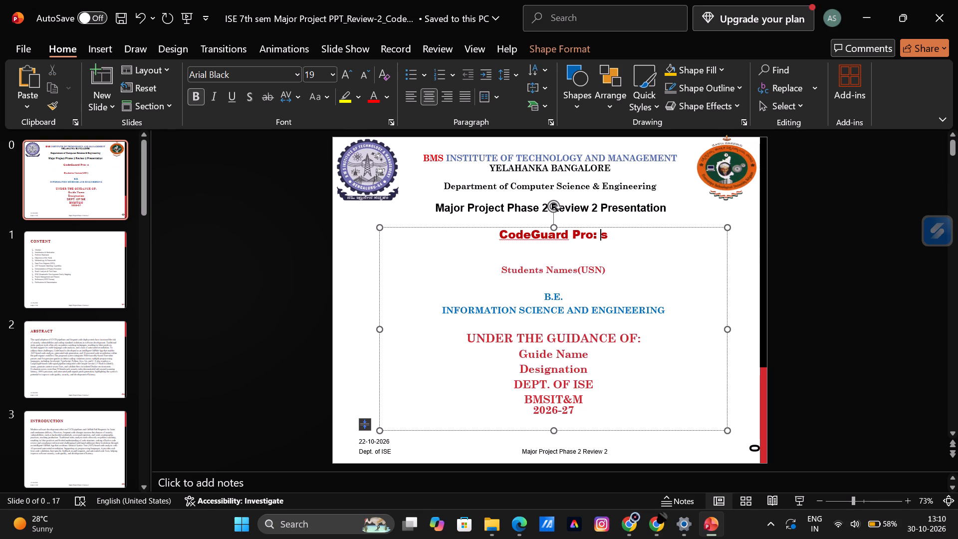
{"action": "key", "text": "Right"}
{"action": "key", "text": "BackSpace"}
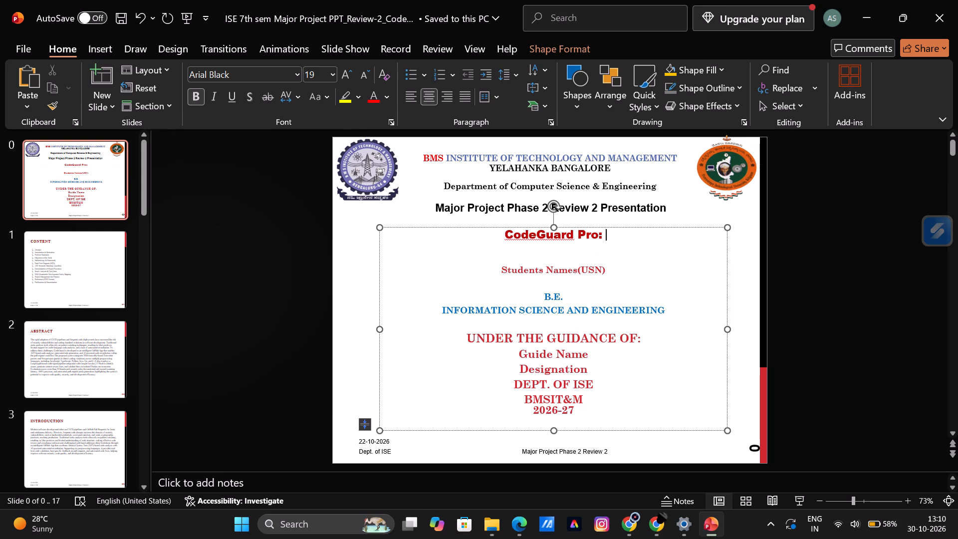
{"action": "type", "text": "AST"}
{"action": "key", "text": "space"}
{"action": "type", "text": "based"}
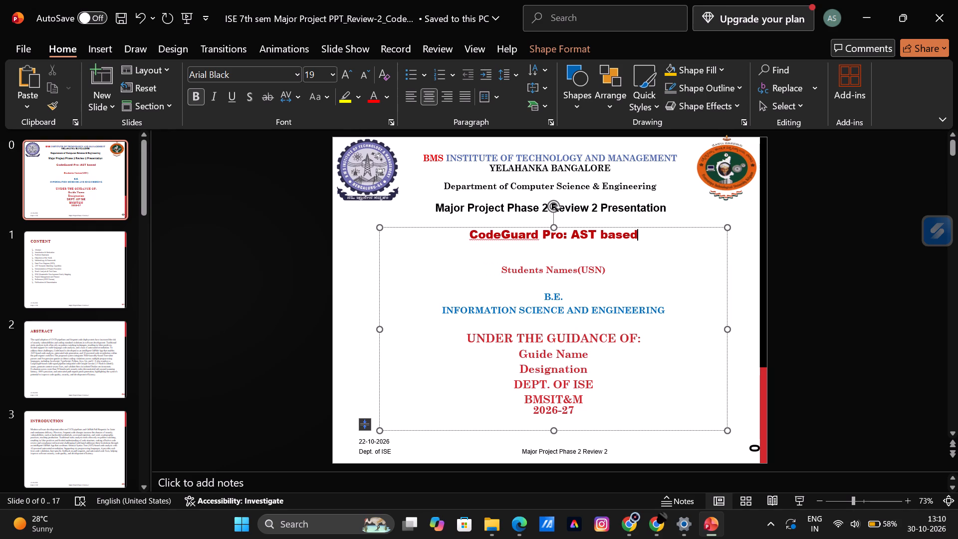
{"action": "key", "text": "space"}
{"action": "type", "text": "code review"}
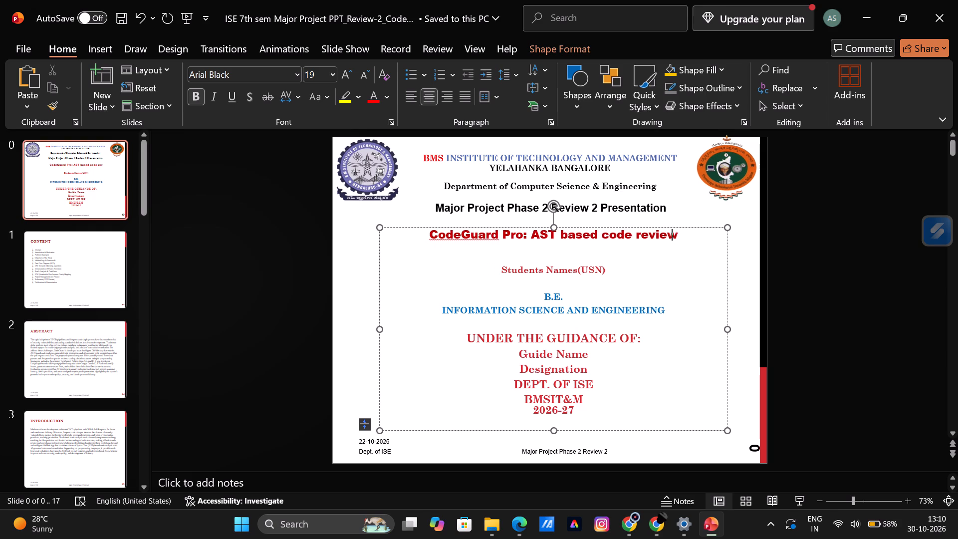
{"action": "key", "text": "space"}
{"action": "type", "text": "system"}
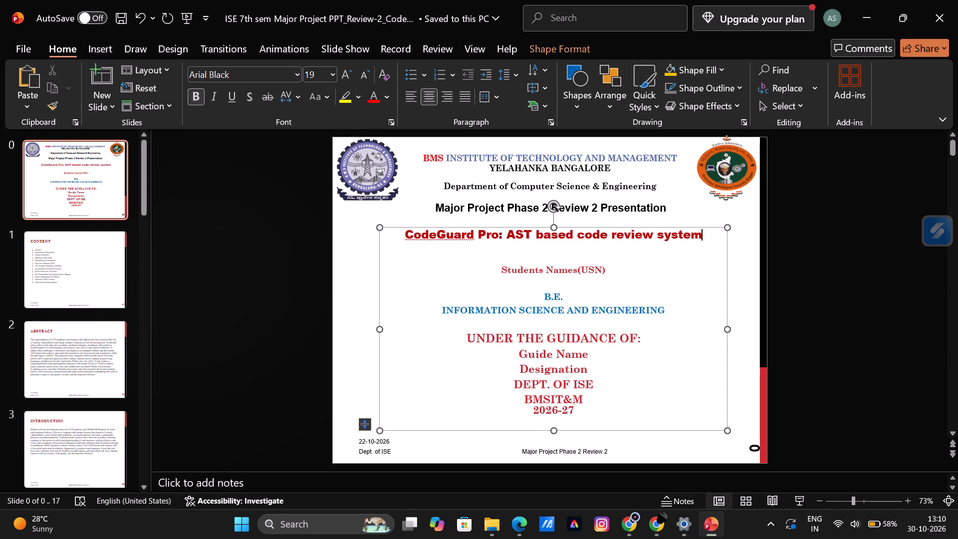
Select the Students Names(USN) placeholder text on the title slide.
{"action": "left_click_drag", "start_coordinate": [611, 272], "coordinate": [589, 272]}
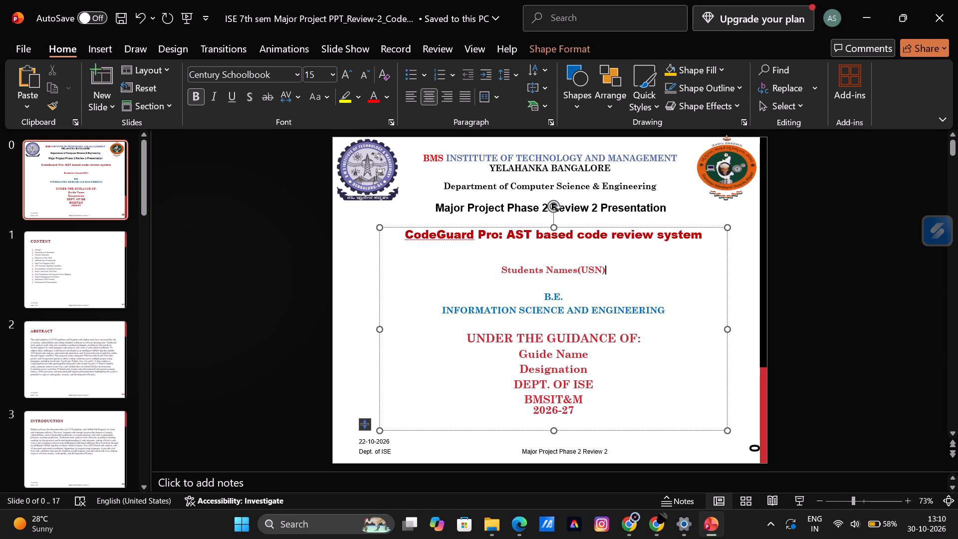
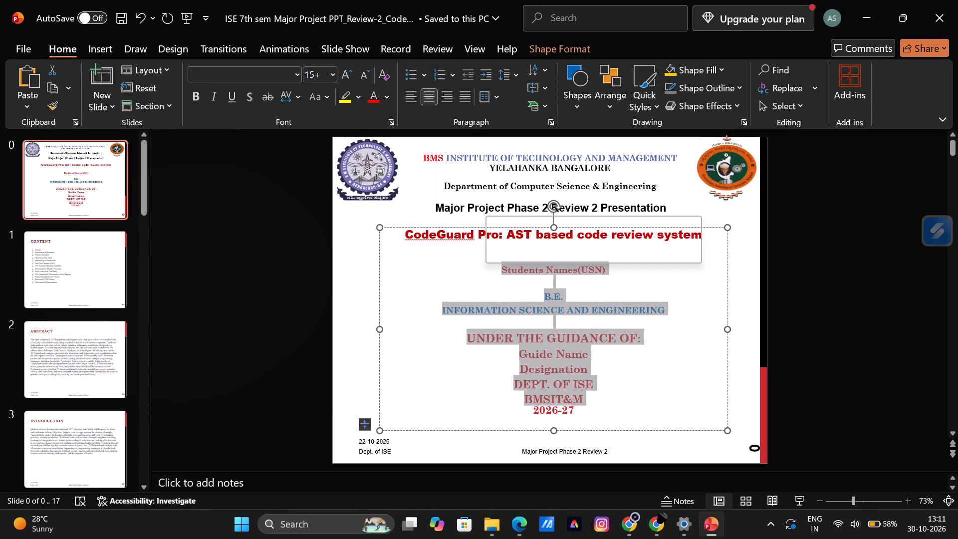
Replace the title slide's placeholder text from Students Names(USN) through Designation with the copied student, branch and guide details.
{"action": "left_click", "coordinate": [598, 372]}
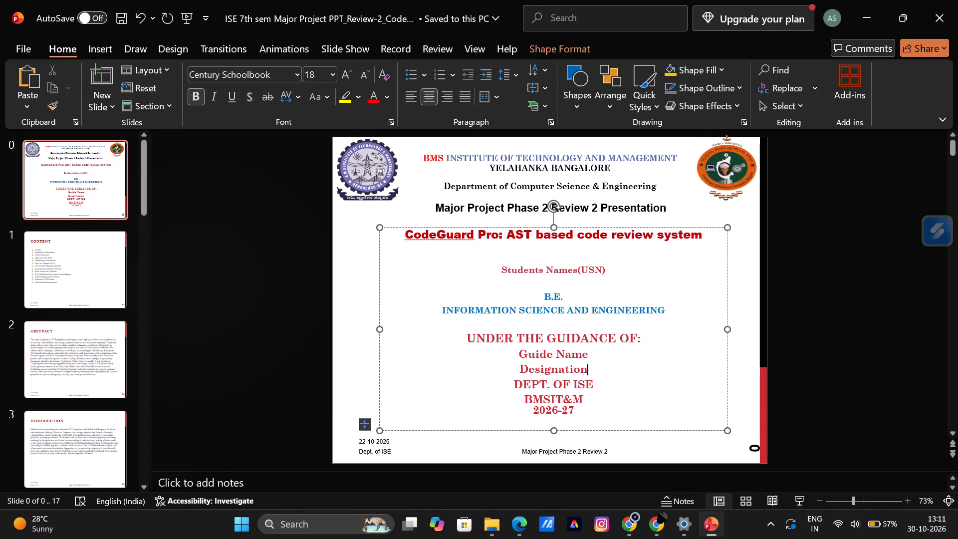
{"action": "left_click_drag", "start_coordinate": [598, 372], "coordinate": [479, 274]}
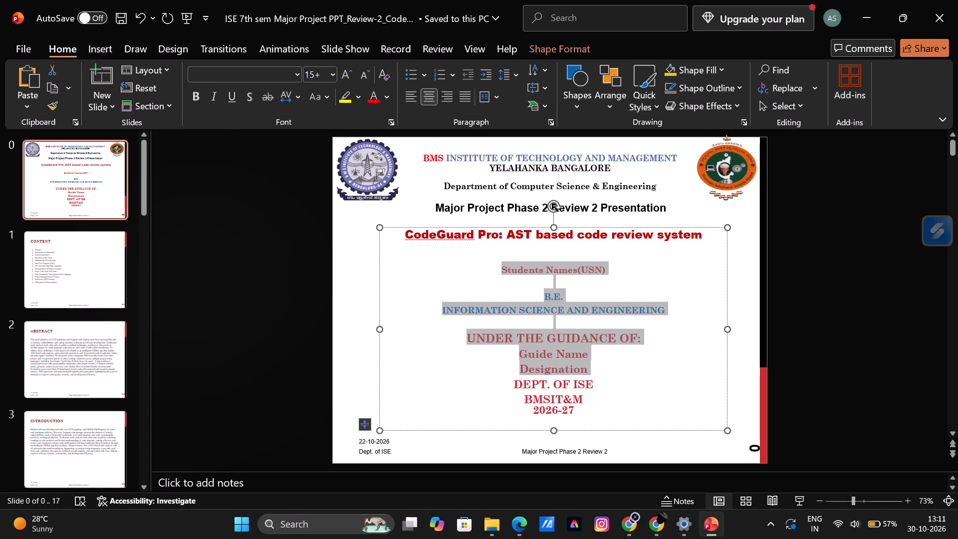
{"action": "left_click_drag", "start_coordinate": [479, 274], "coordinate": [480, 275]}
{"action": "key", "text": "ctrl+v"}
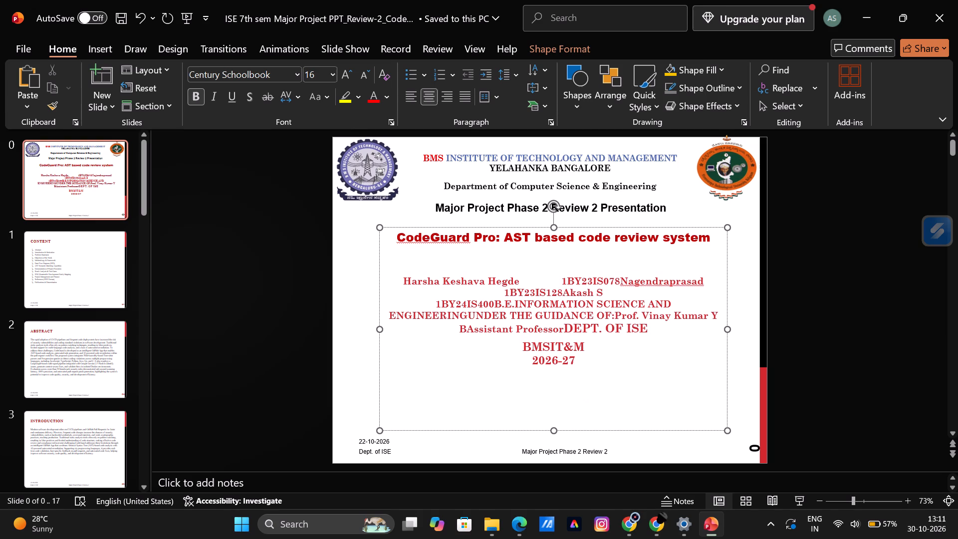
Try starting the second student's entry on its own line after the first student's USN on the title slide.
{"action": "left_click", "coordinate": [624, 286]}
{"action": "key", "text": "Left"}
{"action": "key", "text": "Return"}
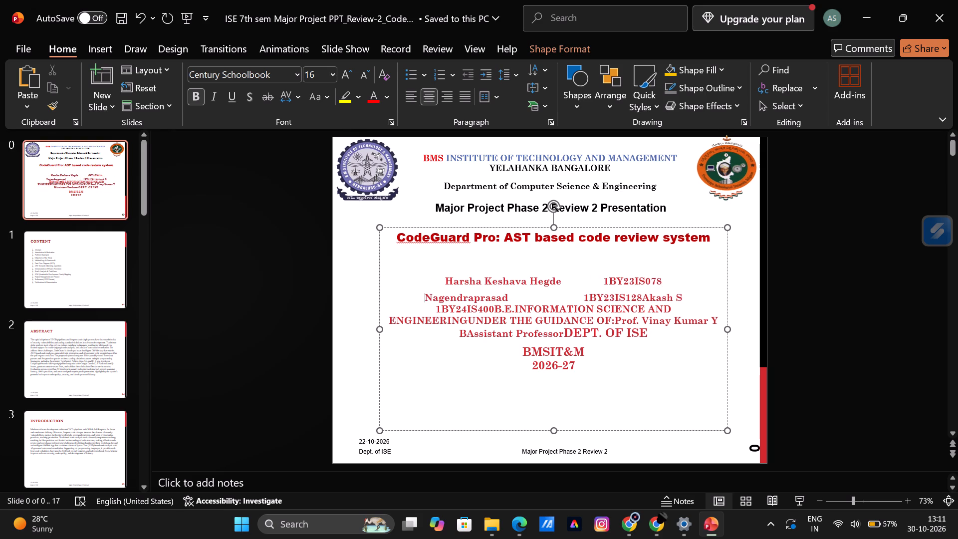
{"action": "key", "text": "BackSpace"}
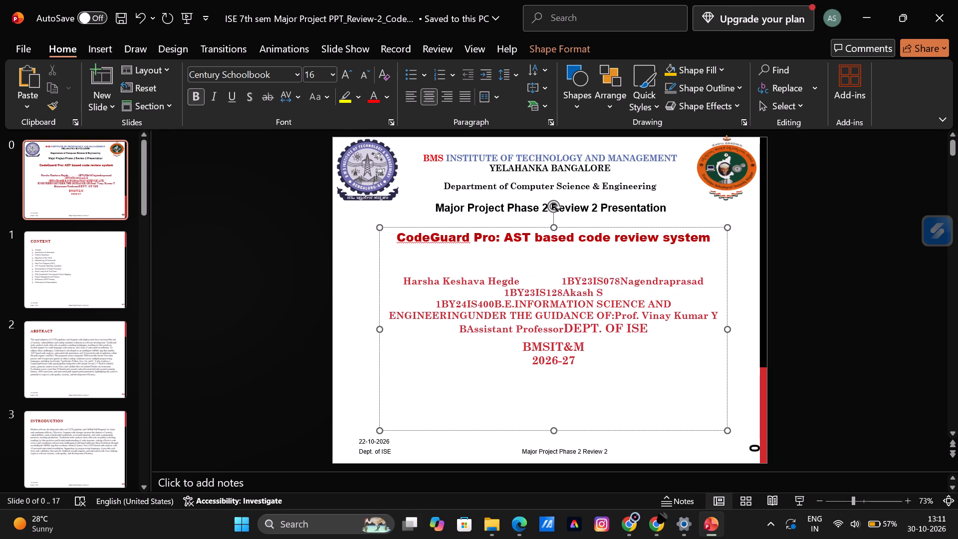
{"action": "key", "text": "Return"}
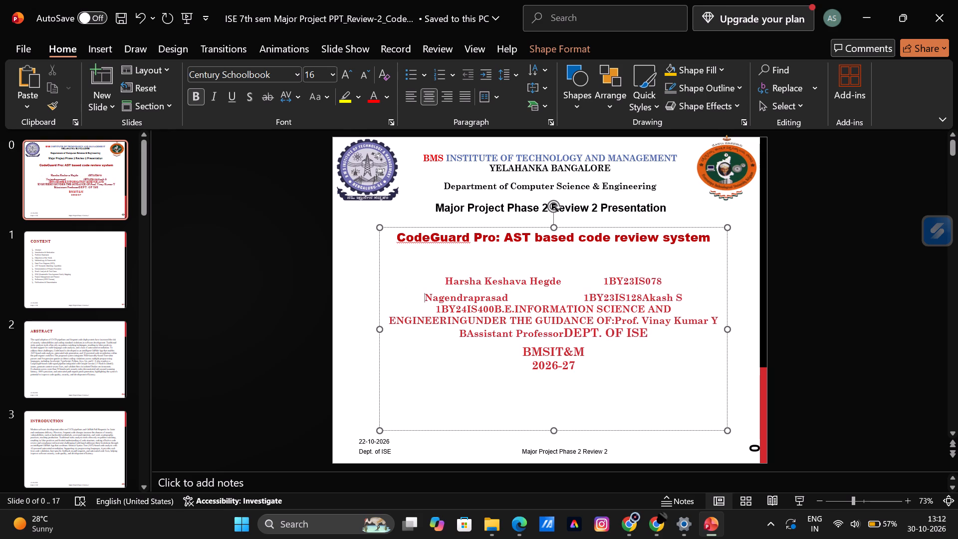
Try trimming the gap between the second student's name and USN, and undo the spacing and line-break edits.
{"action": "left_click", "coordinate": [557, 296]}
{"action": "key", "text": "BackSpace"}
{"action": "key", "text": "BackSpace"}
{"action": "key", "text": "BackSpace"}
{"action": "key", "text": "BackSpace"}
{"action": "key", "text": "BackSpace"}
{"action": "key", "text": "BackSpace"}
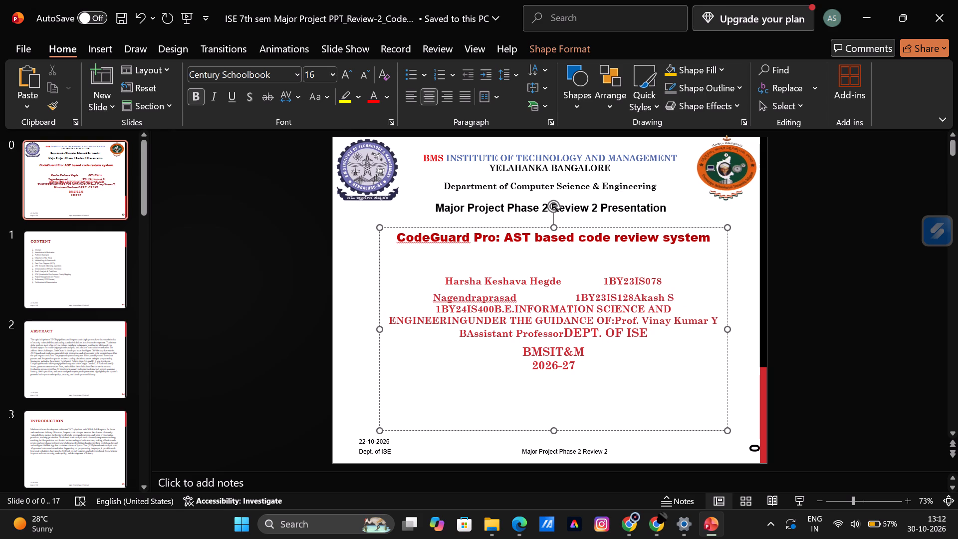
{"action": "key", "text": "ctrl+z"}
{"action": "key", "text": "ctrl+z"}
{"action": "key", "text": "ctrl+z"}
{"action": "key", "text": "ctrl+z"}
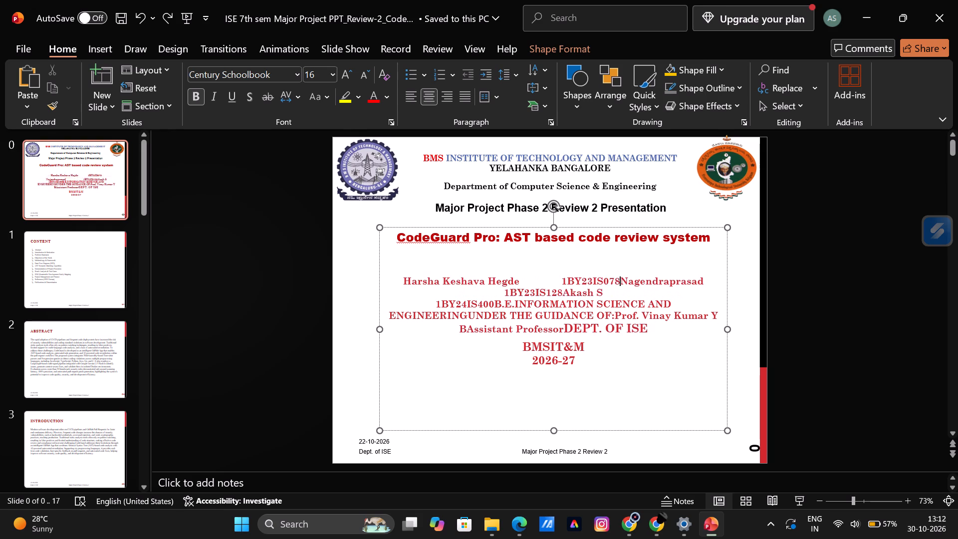
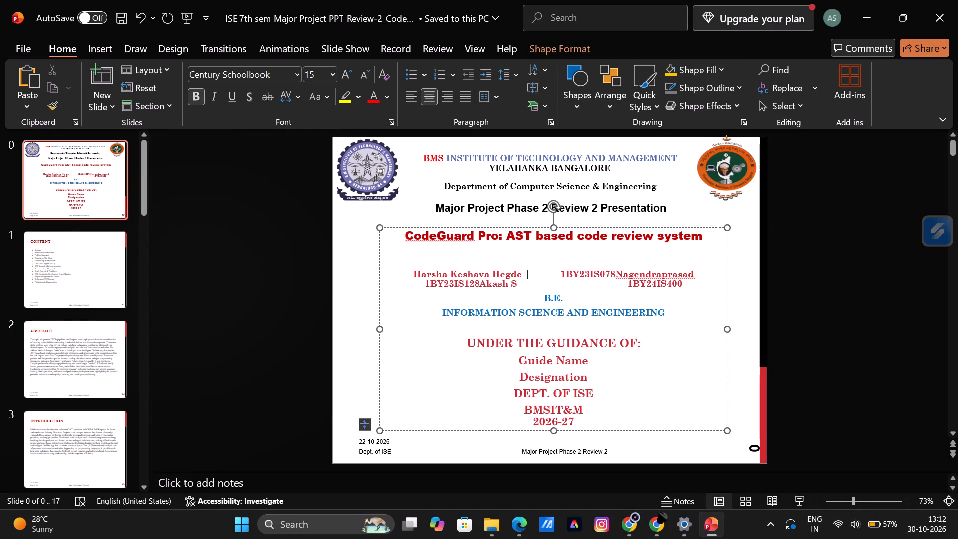
Break the title slide's student list so the second and third students' names and USNs each start on their own line.
{"action": "left_click", "coordinate": [614, 274]}
{"action": "key", "text": "Return"}
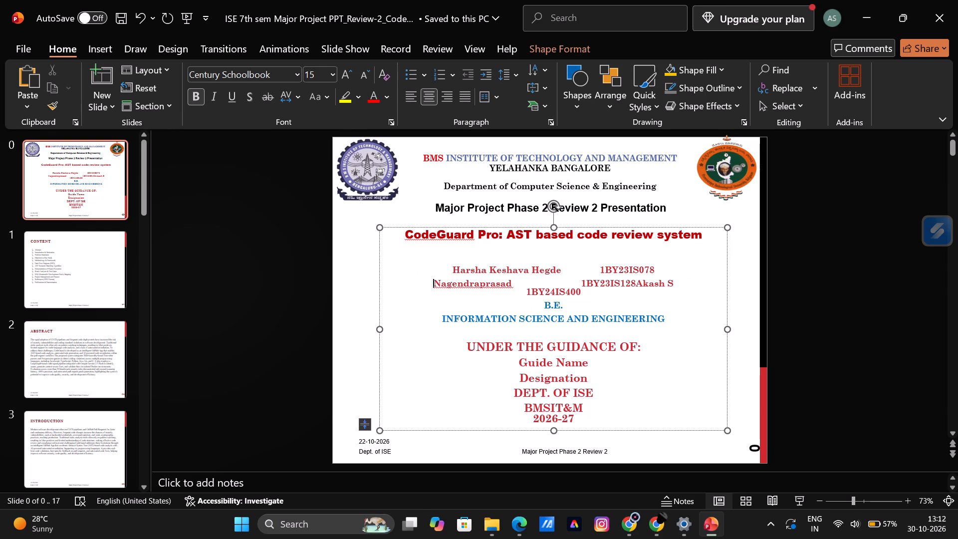
{"action": "key", "text": "Return"}
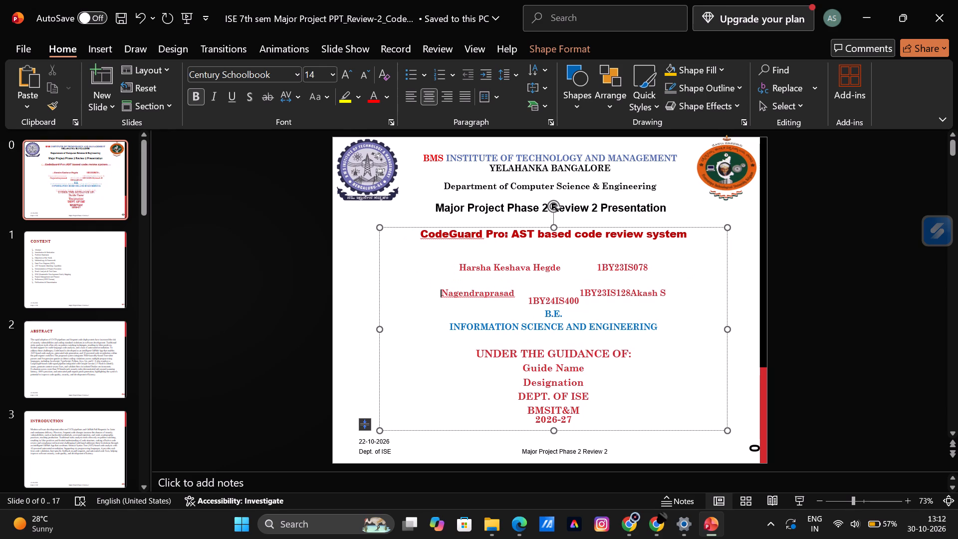
{"action": "key", "text": "BackSpace"}
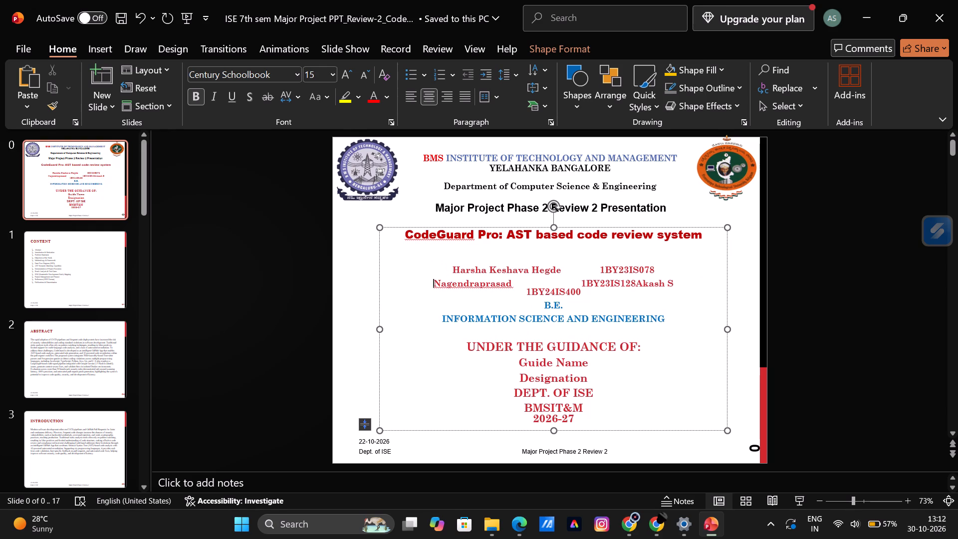
{"action": "left_click", "coordinate": [636, 281]}
{"action": "key", "text": "Return"}
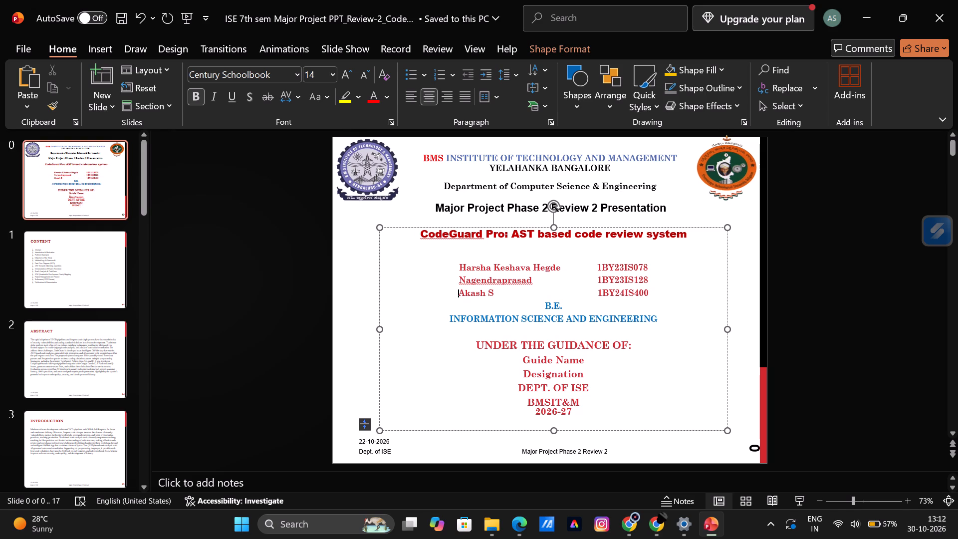
Replace the "Guide Name" placeholder under the guidance heading with the project guide's name.
{"action": "left_click", "coordinate": [665, 388]}
{"action": "left_click_drag", "start_coordinate": [584, 358], "coordinate": [523, 355]}
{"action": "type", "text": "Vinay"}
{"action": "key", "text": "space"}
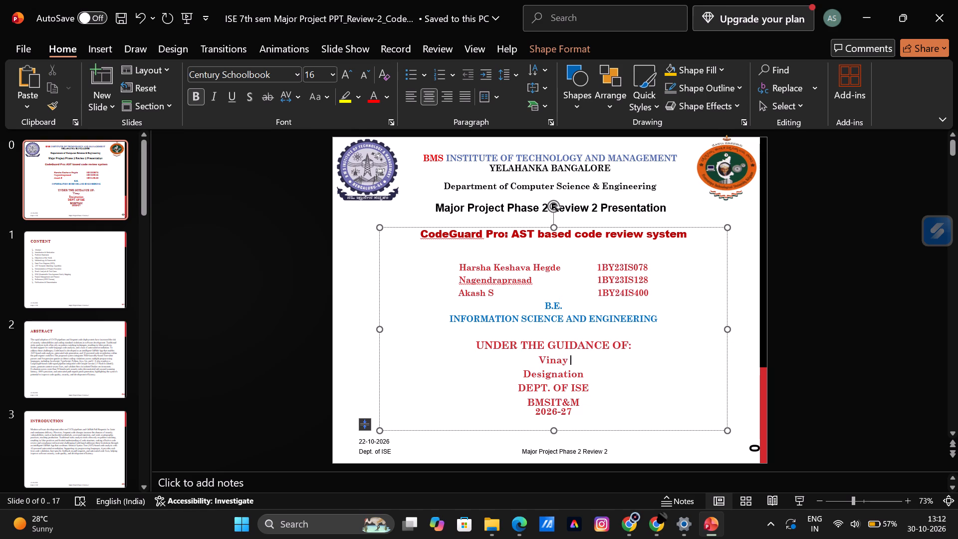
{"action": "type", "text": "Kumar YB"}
Replace the "Designation" placeholder below the guide's name with "Assistant Professor".
{"action": "left_click_drag", "start_coordinate": [589, 388], "coordinate": [519, 390]}
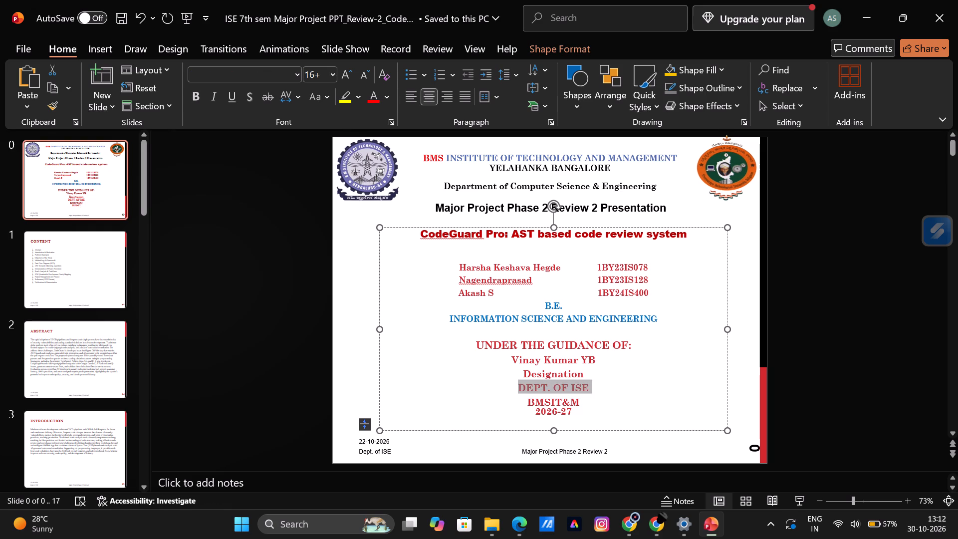
{"action": "left_click_drag", "start_coordinate": [519, 390], "coordinate": [607, 384]}
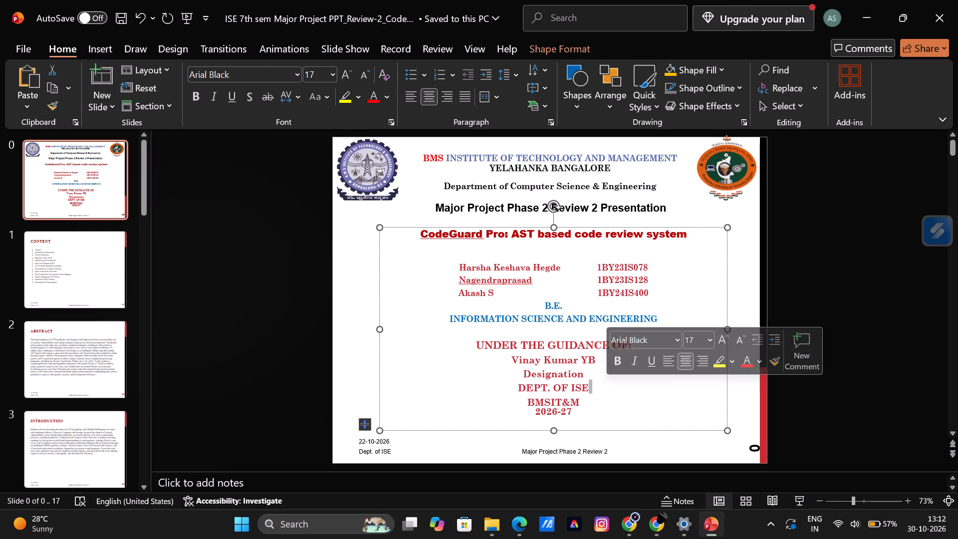
{"action": "left_click_drag", "start_coordinate": [582, 376], "coordinate": [516, 381]}
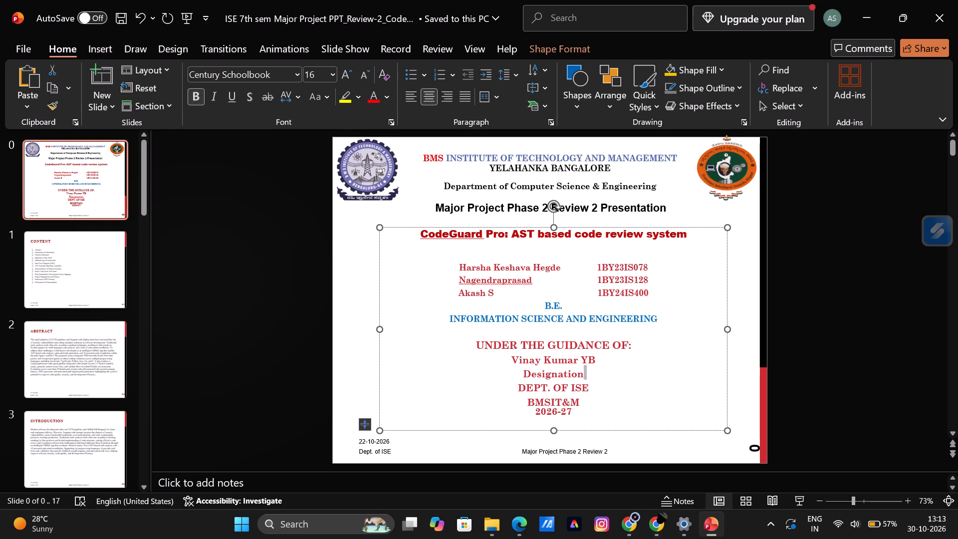
{"action": "left_click_drag", "start_coordinate": [516, 381], "coordinate": [521, 375]}
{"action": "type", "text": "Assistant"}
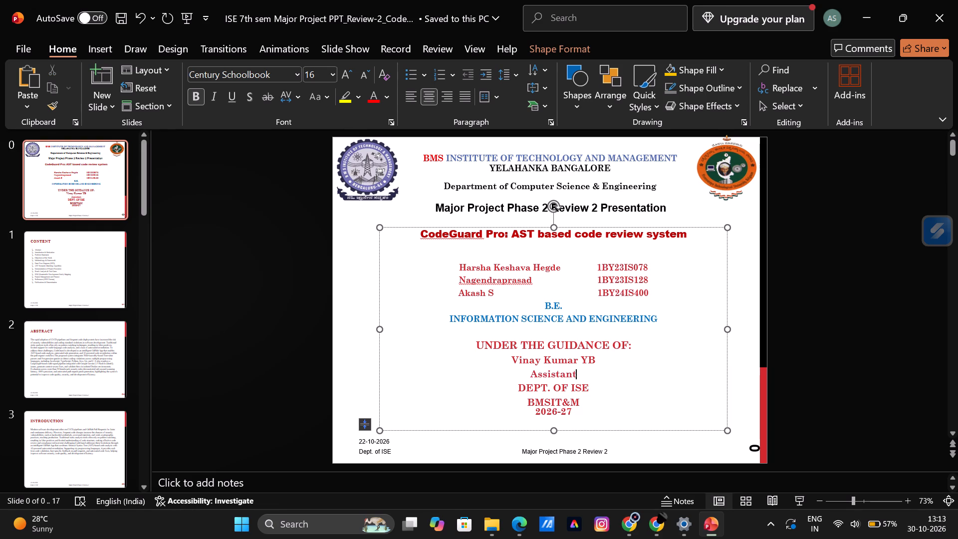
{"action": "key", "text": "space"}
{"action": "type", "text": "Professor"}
Add the title "Prof." followed by a space in front of the guide's name on the title slide.
{"action": "left_click", "coordinate": [509, 359]}
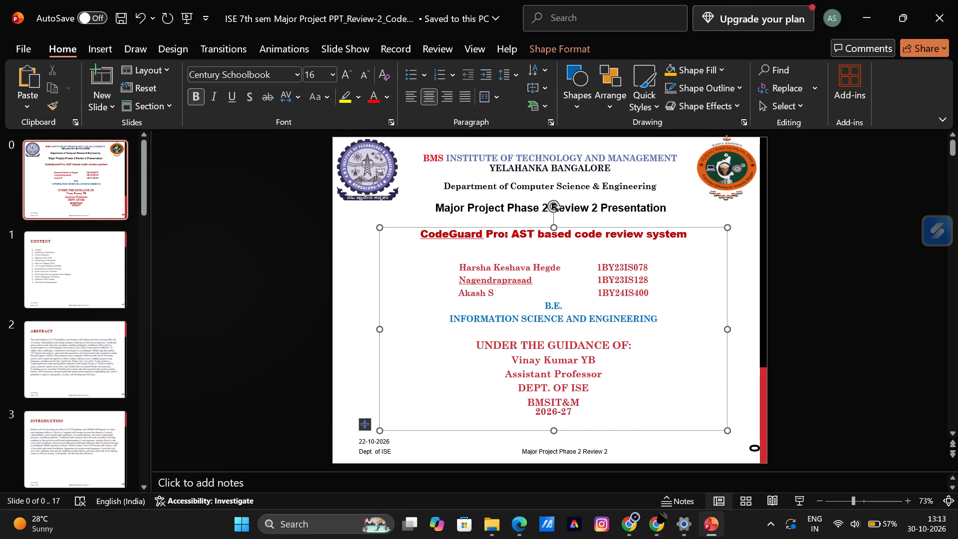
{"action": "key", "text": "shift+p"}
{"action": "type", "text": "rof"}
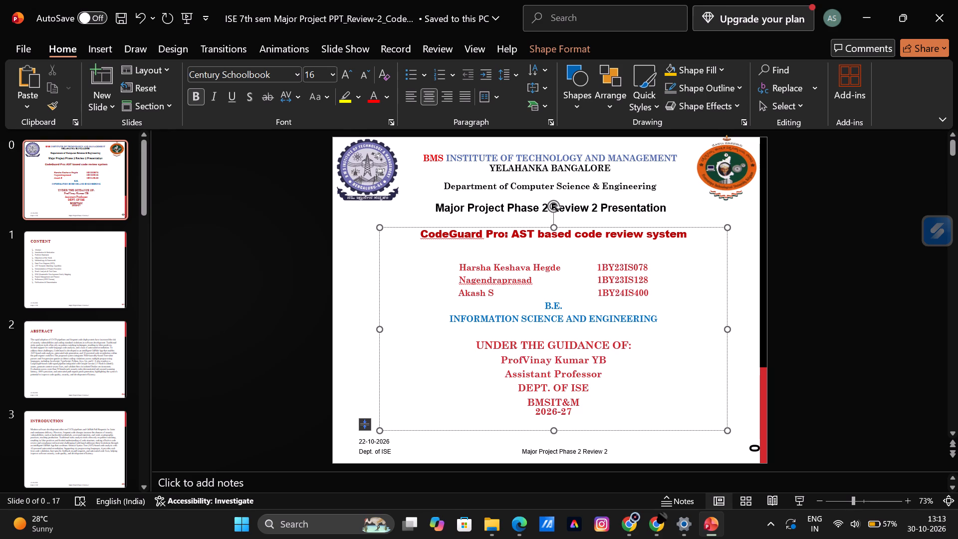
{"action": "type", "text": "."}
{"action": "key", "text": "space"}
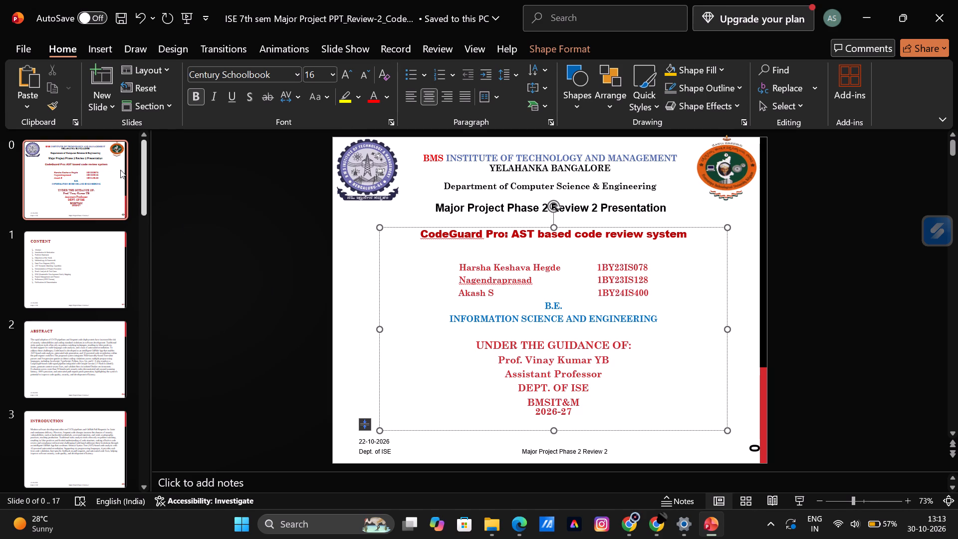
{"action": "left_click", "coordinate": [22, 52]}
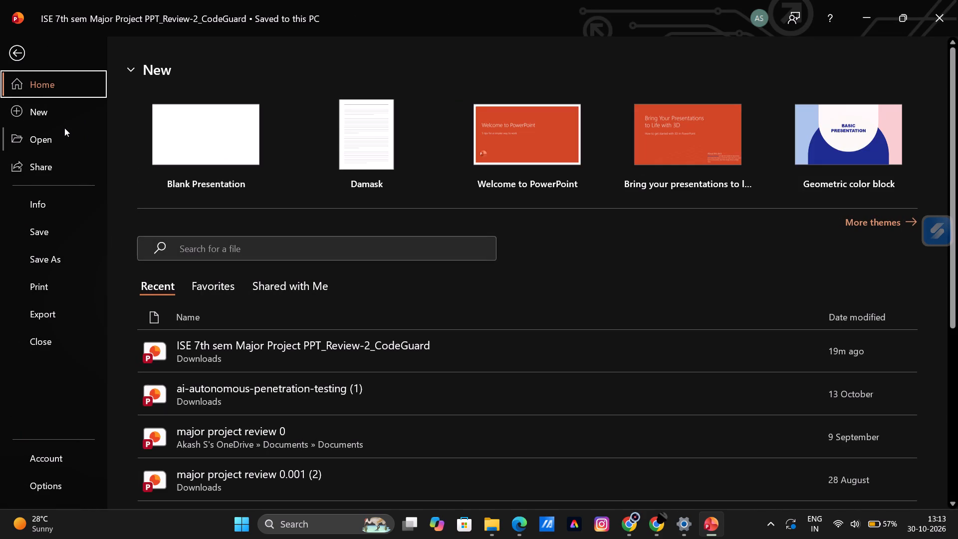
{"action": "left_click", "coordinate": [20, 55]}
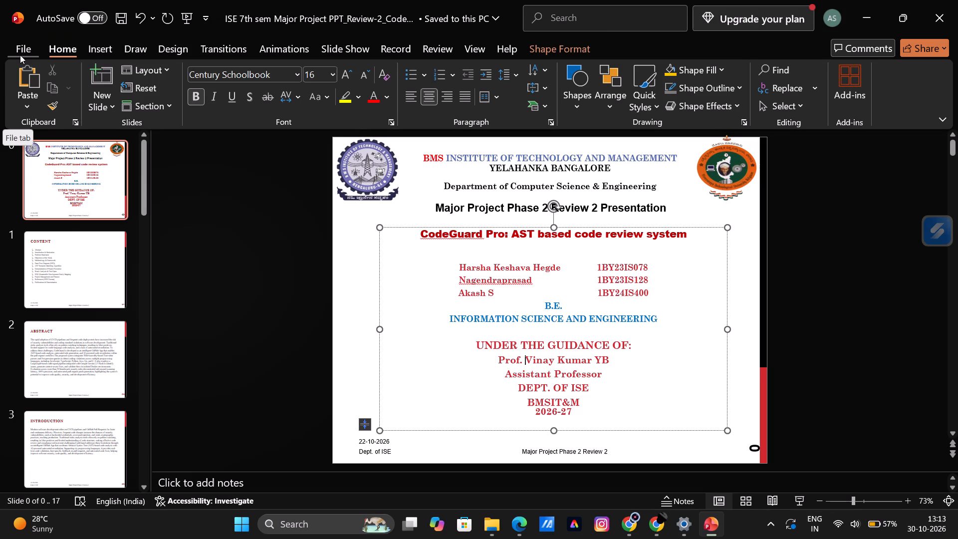
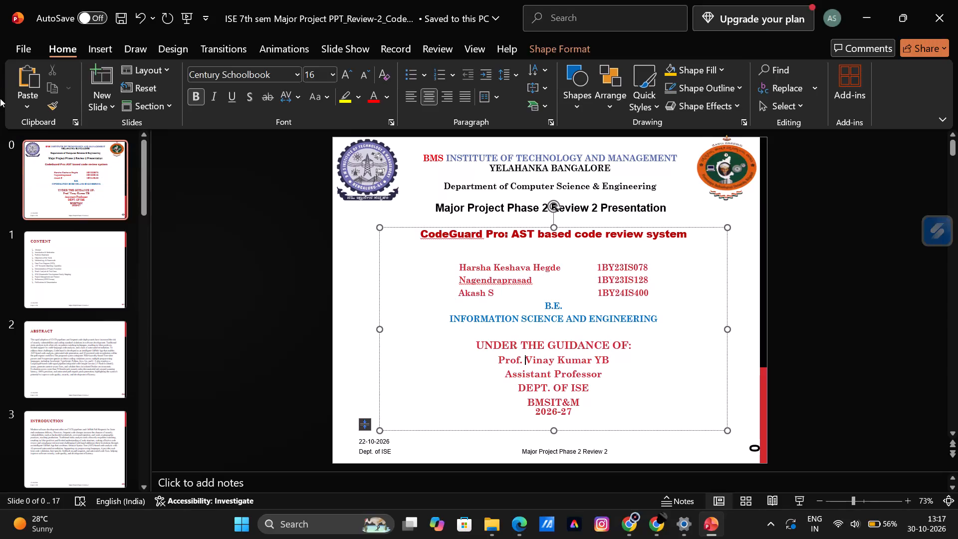
Save the presentation with the updated title-slide details.
{"action": "left_click", "coordinate": [0, 98]}
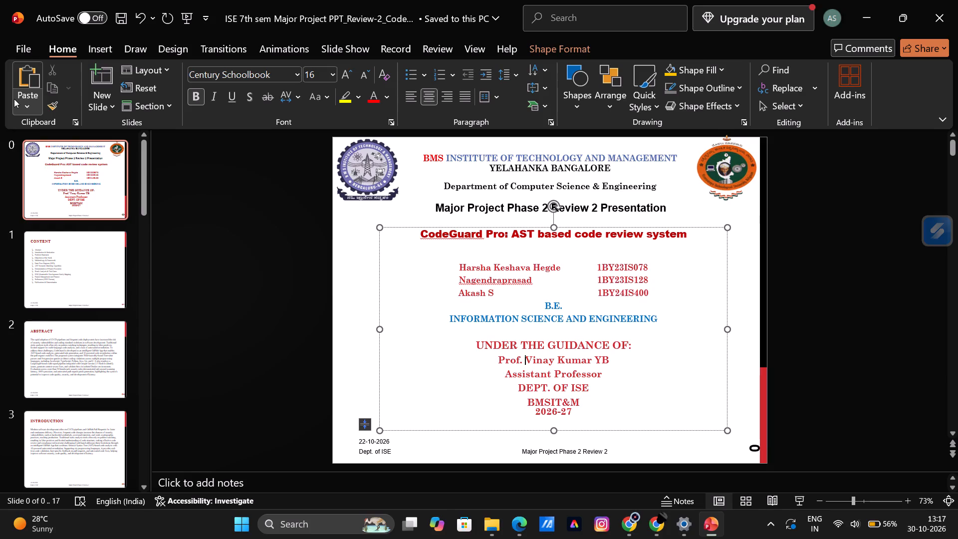
{"action": "key", "text": "ctrl+s"}
{"action": "key", "text": "ctrl+s"}
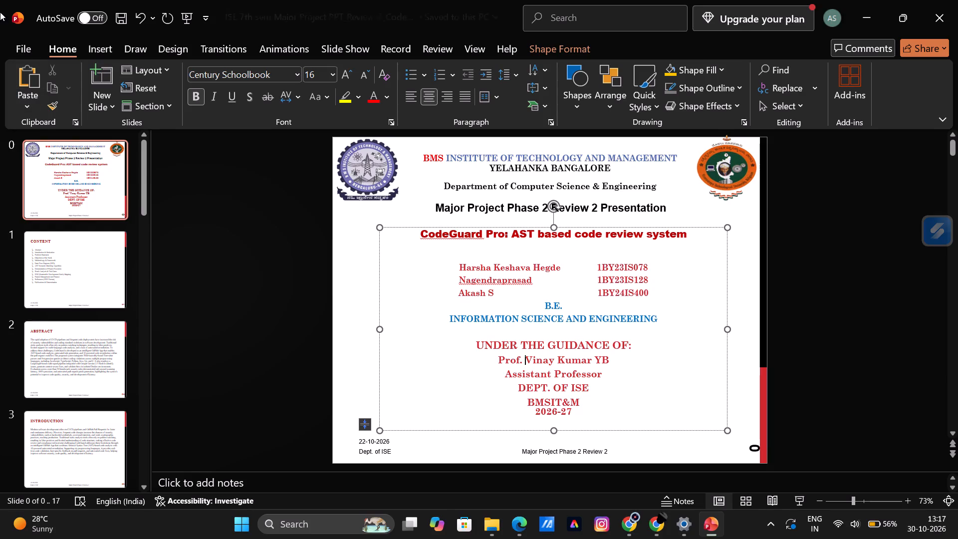
Save a copy of the presentation using Save As, choosing the Desktop folder on this PC as the destination.
{"action": "left_click", "coordinate": [19, 53]}
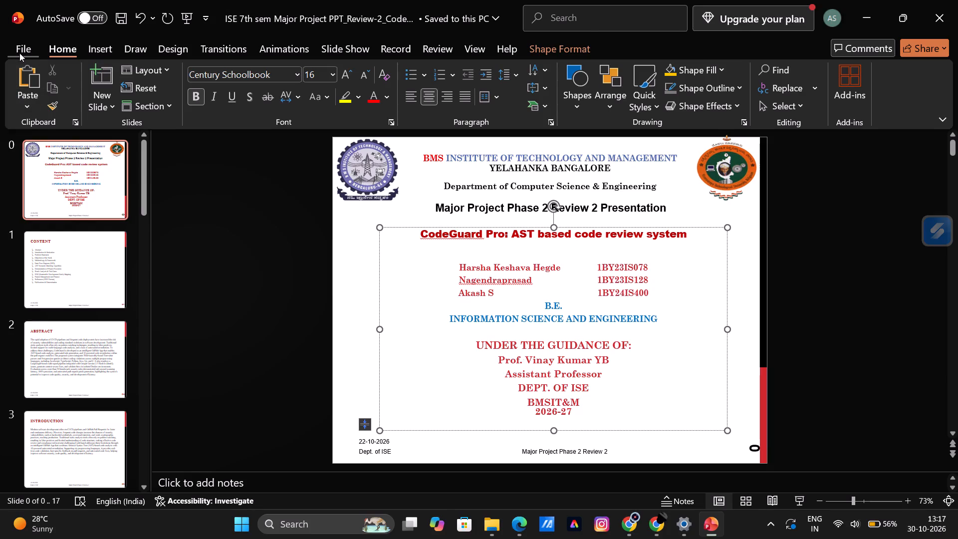
{"action": "left_click", "coordinate": [58, 269]}
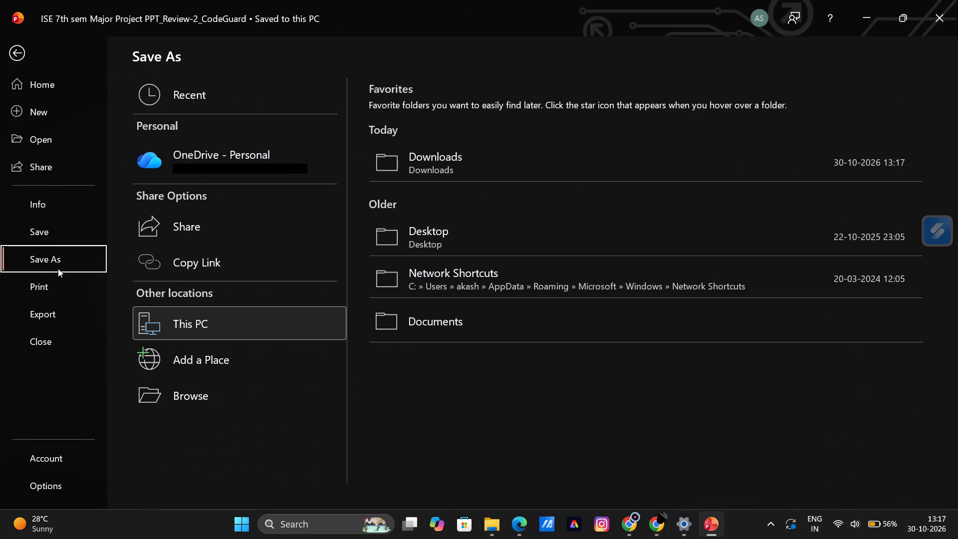
{"action": "left_click", "coordinate": [396, 253]}
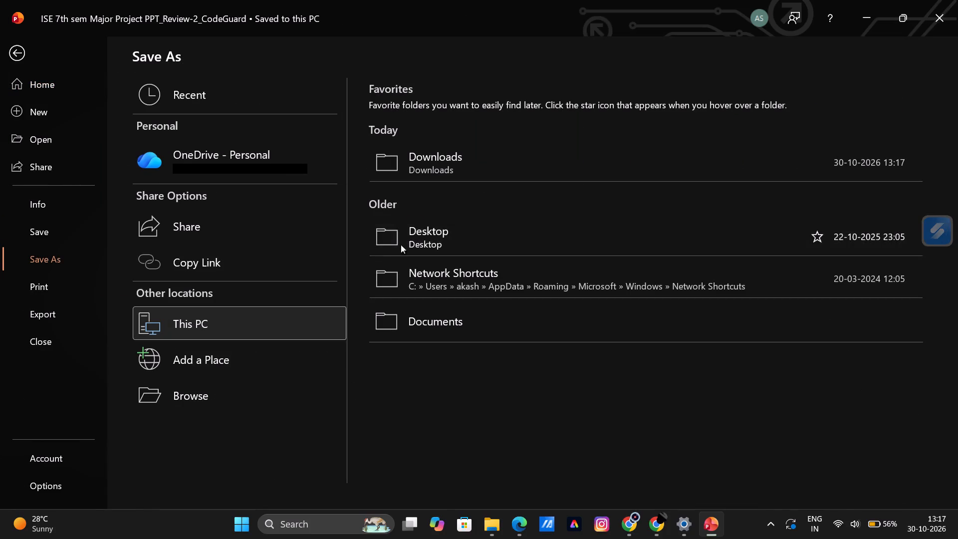
Name the copy "aha" and save it as a PowerPoint Presentation in the Desktop folder.
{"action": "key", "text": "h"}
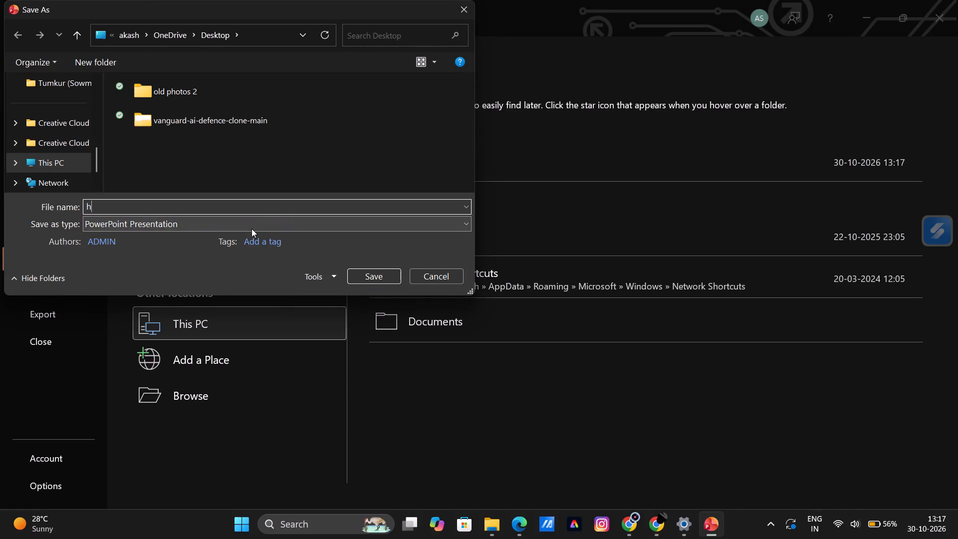
{"action": "key", "text": "BackSpace"}
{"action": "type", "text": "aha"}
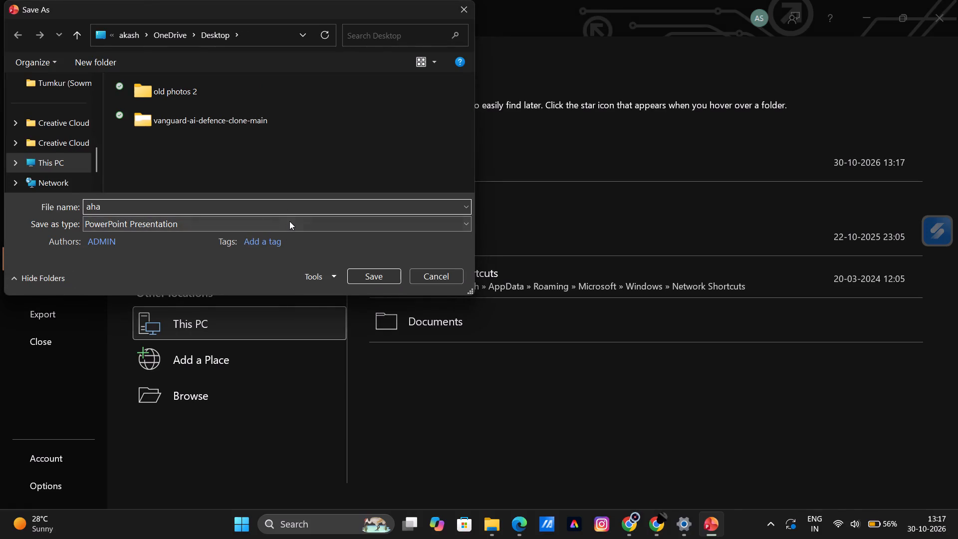
{"action": "left_click", "coordinate": [290, 221]}
{"action": "left_click", "coordinate": [544, 150]}
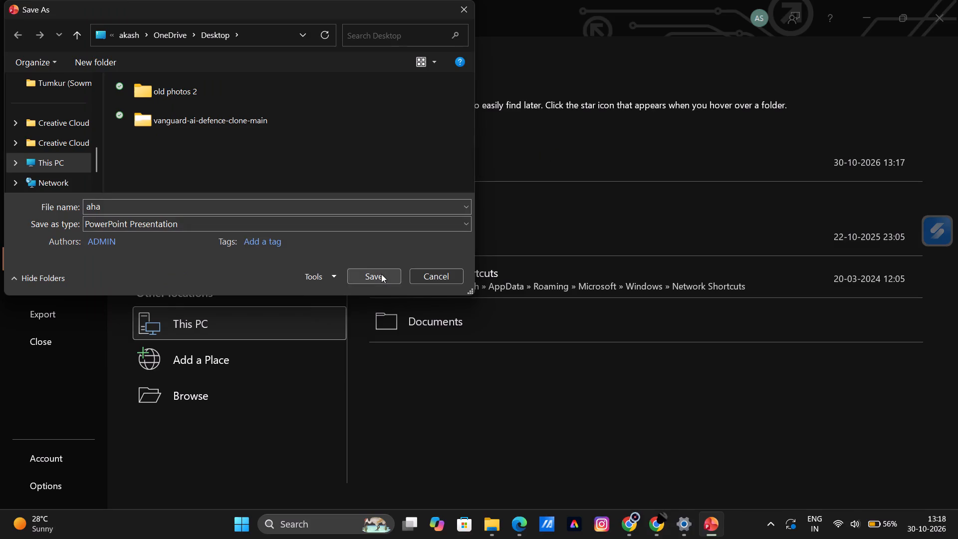
{"action": "scroll", "coordinate": [51, 140], "scroll_direction": "down", "scroll_amount": 1}
{"action": "scroll", "coordinate": [51, 140], "scroll_direction": "up", "scroll_amount": 5}
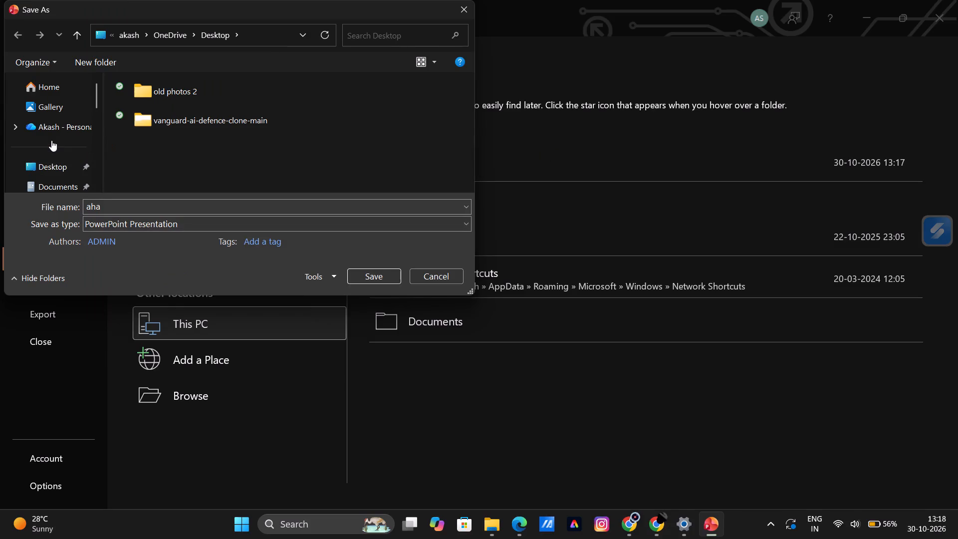
{"action": "left_click", "coordinate": [63, 161]}
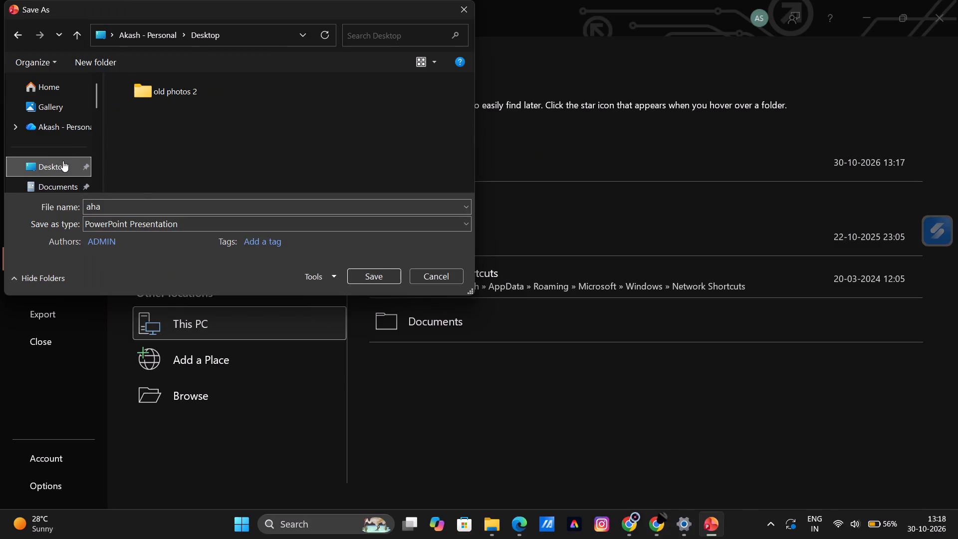
{"action": "left_click", "coordinate": [357, 267]}
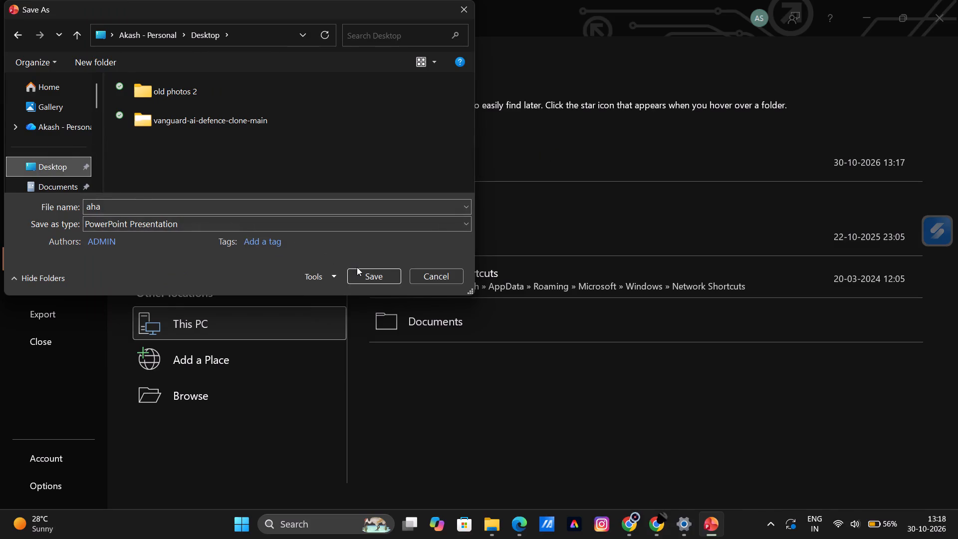
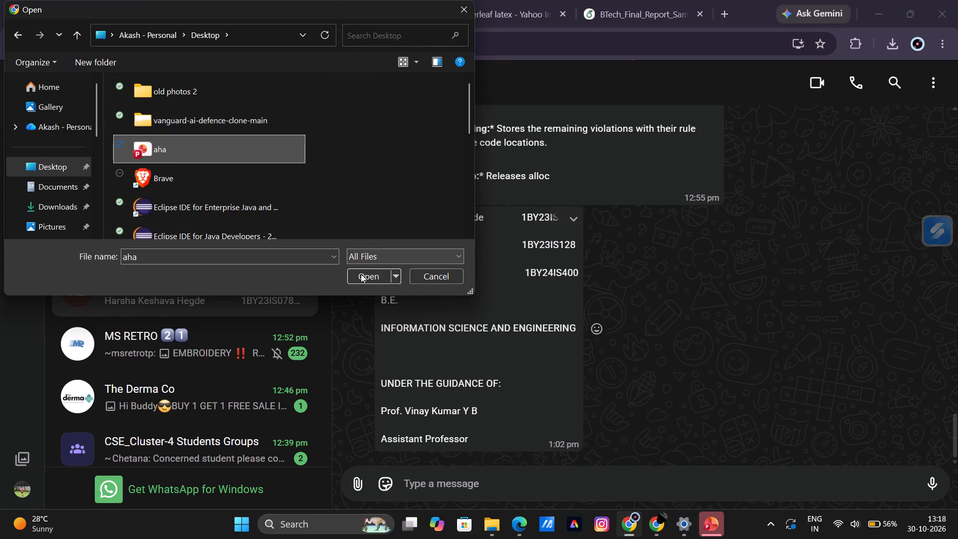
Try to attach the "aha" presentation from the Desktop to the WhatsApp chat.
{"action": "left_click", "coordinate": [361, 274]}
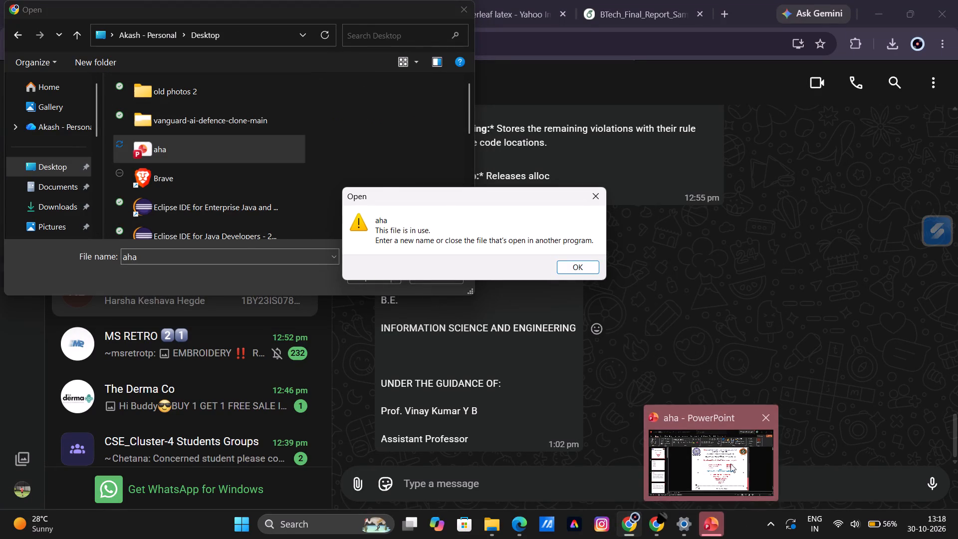
Close the "aha" presentation that is open in PowerPoint.
{"action": "left_click", "coordinate": [763, 419]}
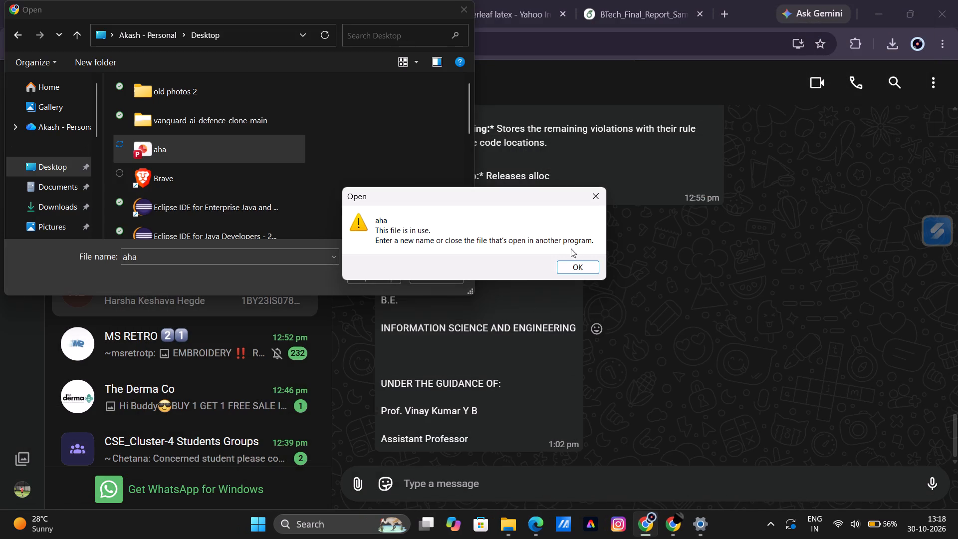
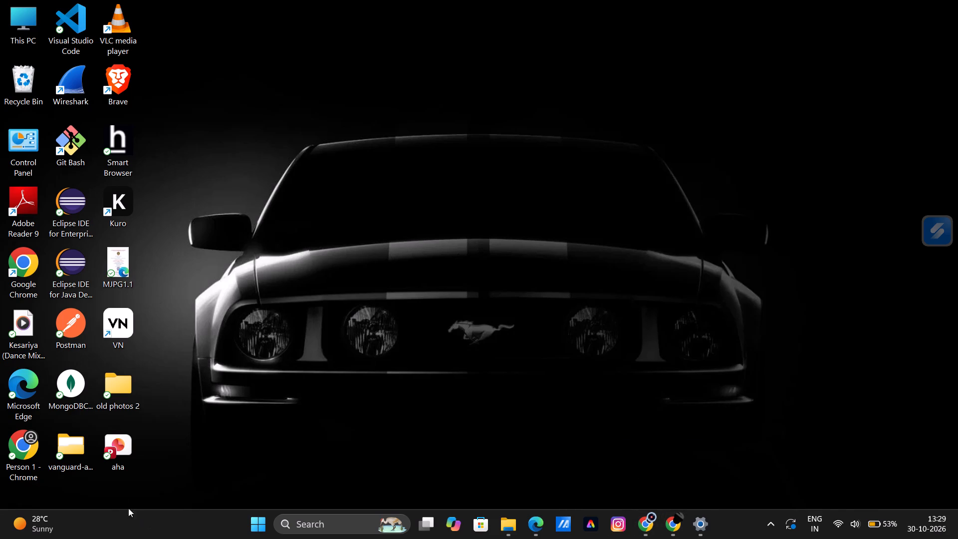
Open the aha presentation from the desktop and look through its opening slides up to the Problem Statement, returning to the Introduction.
{"action": "double_click", "coordinate": [123, 457]}
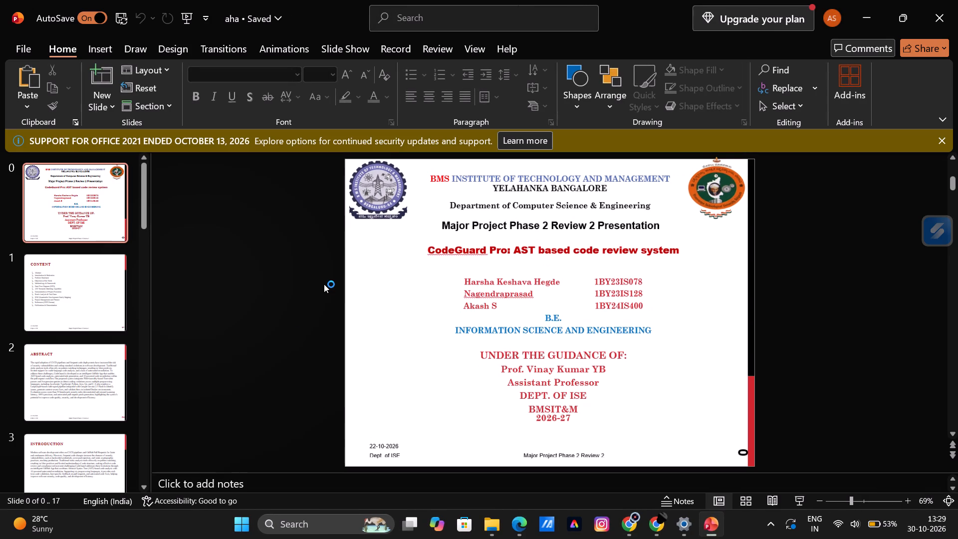
{"action": "key", "text": "Down"}
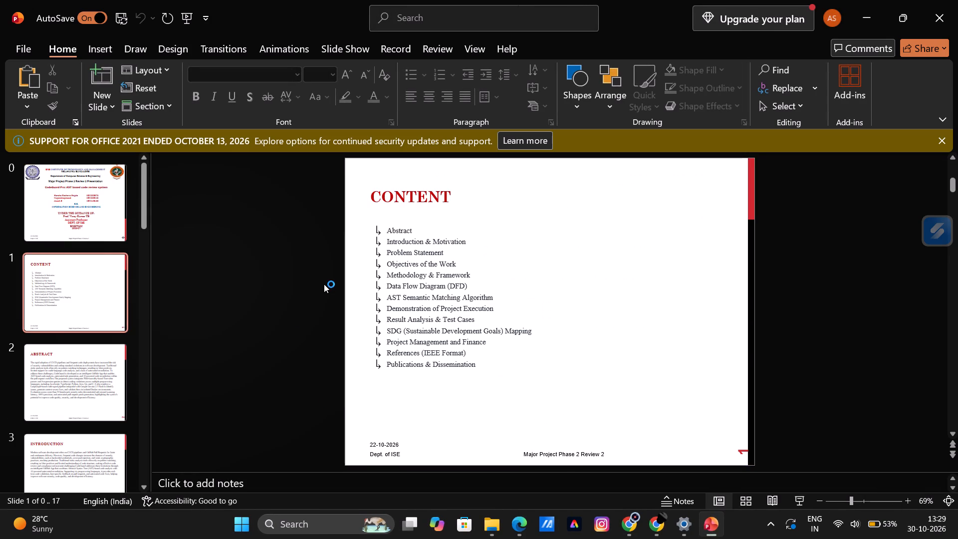
{"action": "key", "text": "Down"}
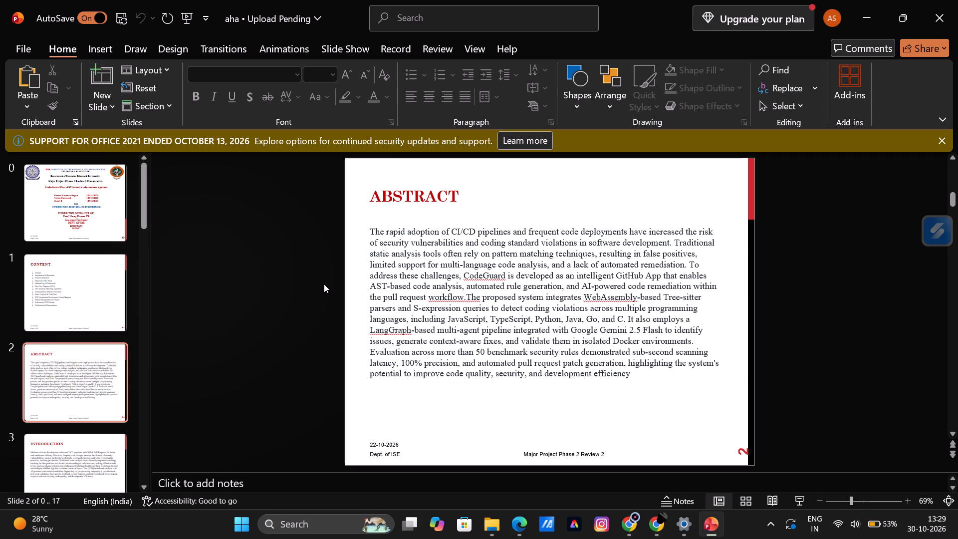
{"action": "key", "text": "Down"}
{"action": "key", "text": "Down"}
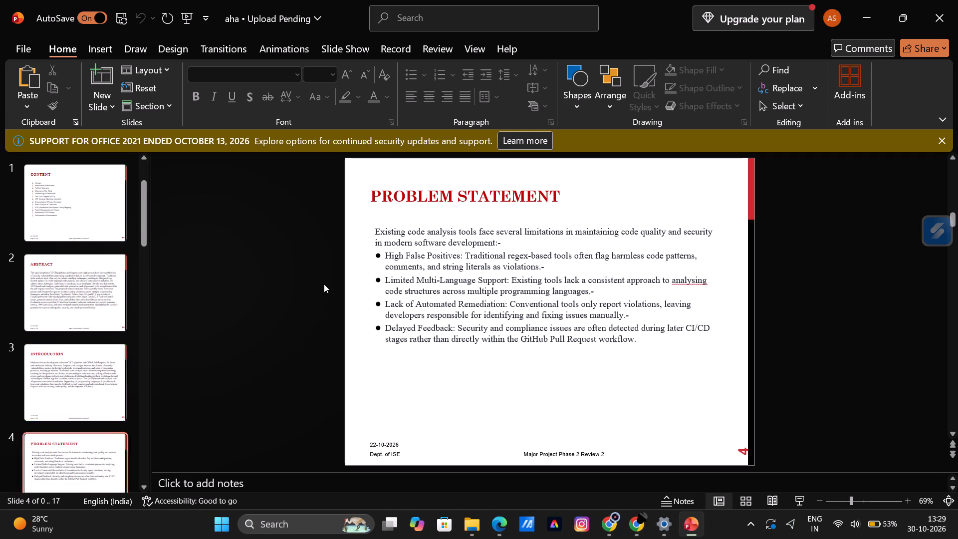
{"action": "key", "text": "Up"}
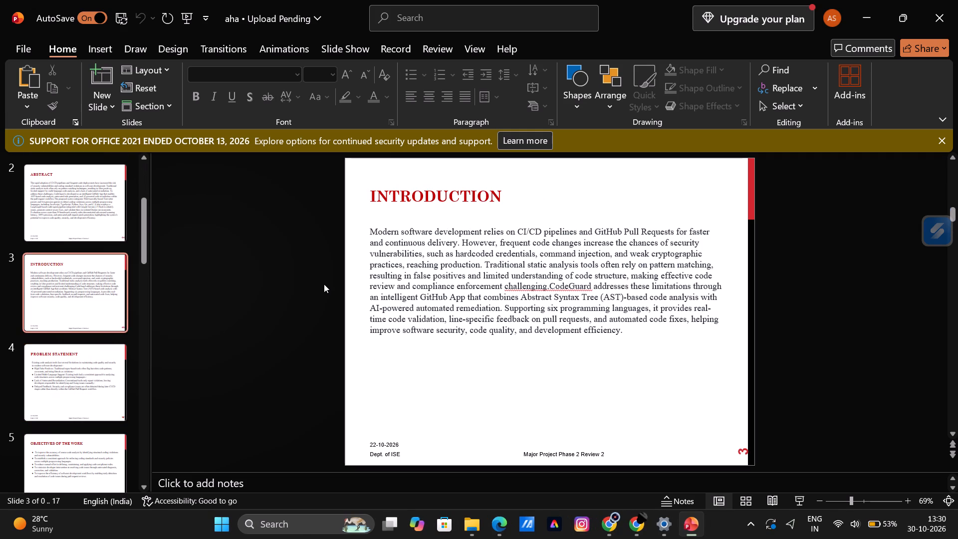
{"action": "left_click", "coordinate": [535, 296]}
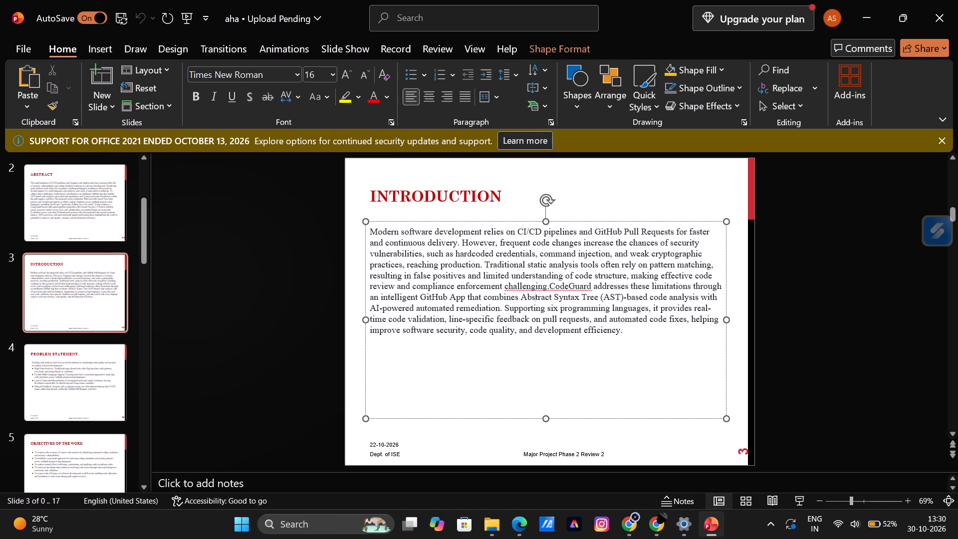
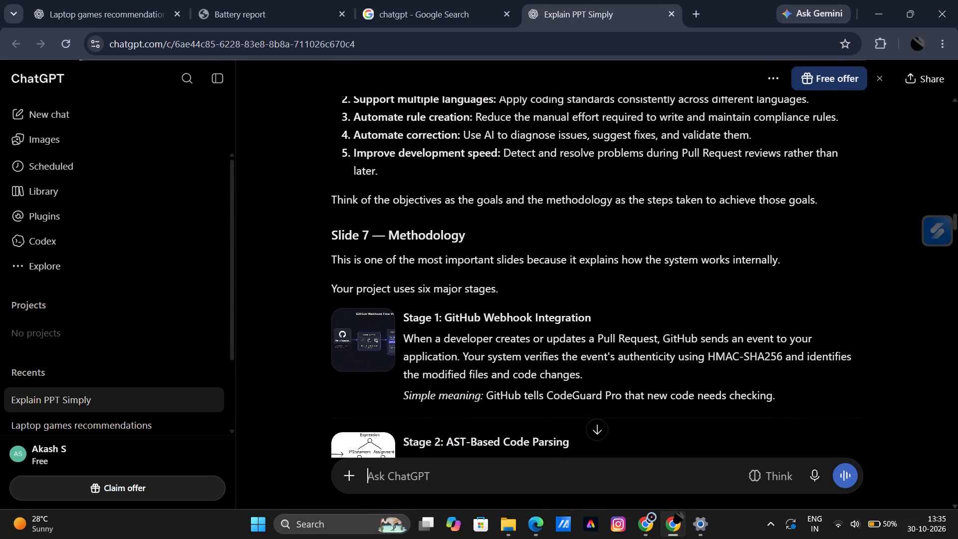
{"action": "scroll", "coordinate": [442, 375], "scroll_direction": "right", "scroll_amount": 4}
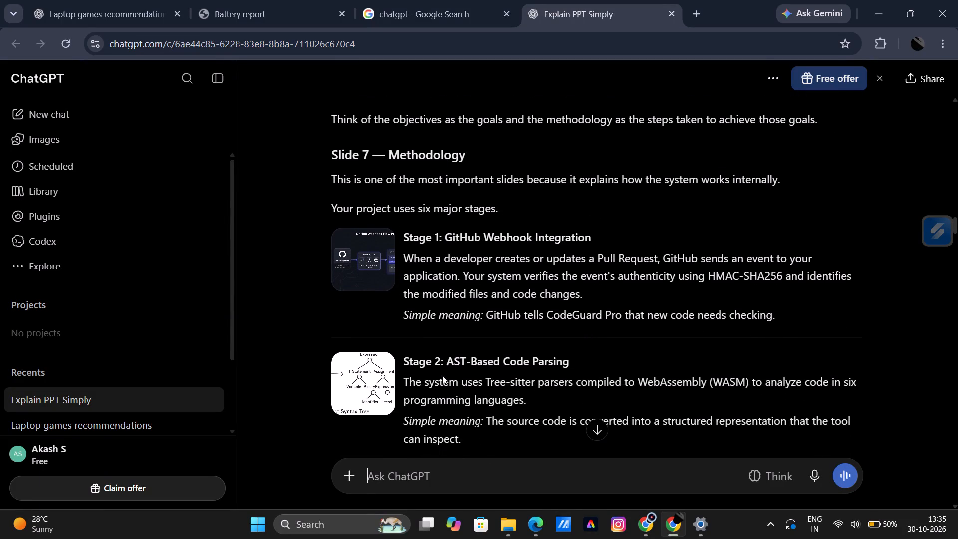
{"action": "scroll", "coordinate": [442, 375], "scroll_direction": "right", "scroll_amount": 1}
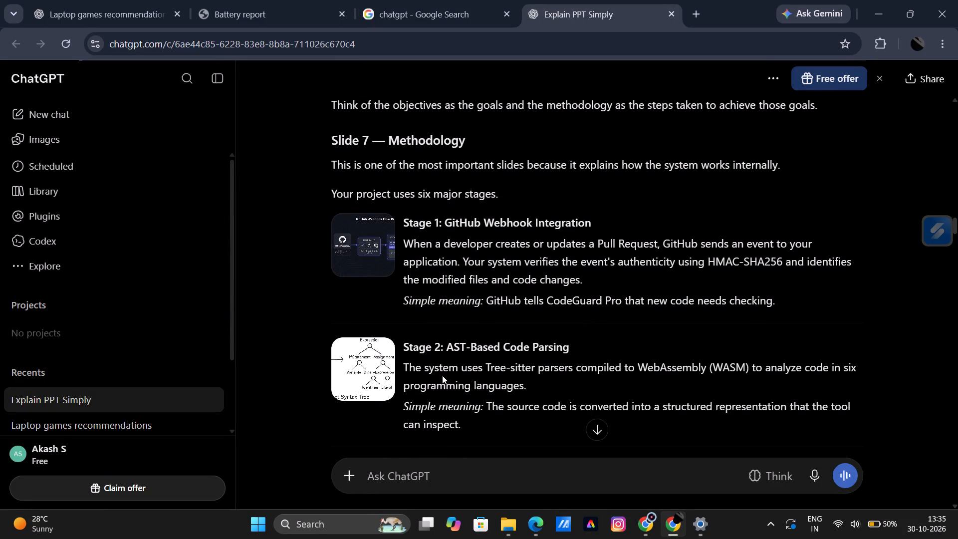
{"action": "scroll", "coordinate": [442, 375], "scroll_direction": "right", "scroll_amount": 1}
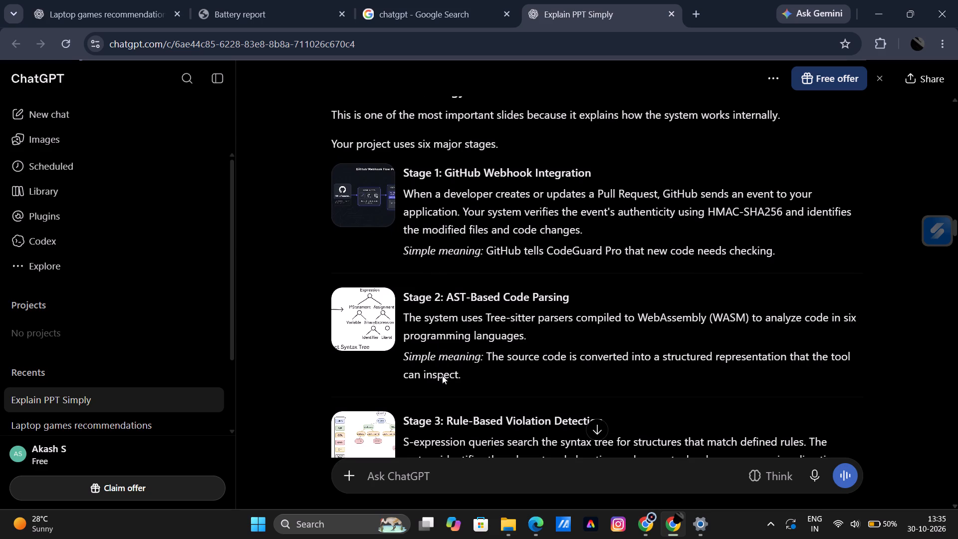
{"action": "scroll", "coordinate": [442, 375], "scroll_direction": "right", "scroll_amount": 2}
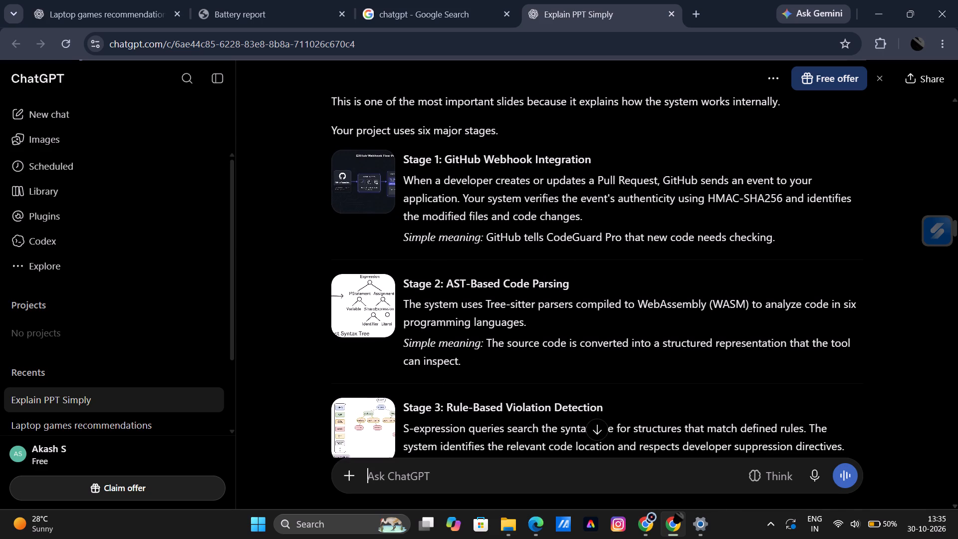
{"action": "scroll", "coordinate": [510, 273], "scroll_direction": "right", "scroll_amount": 1}
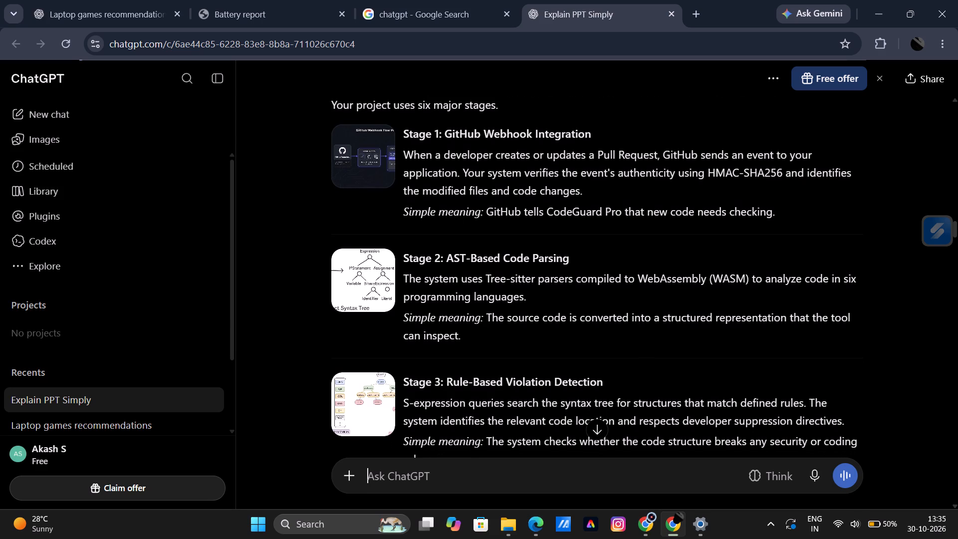
{"action": "scroll", "coordinate": [510, 273], "scroll_direction": "right", "scroll_amount": 2}
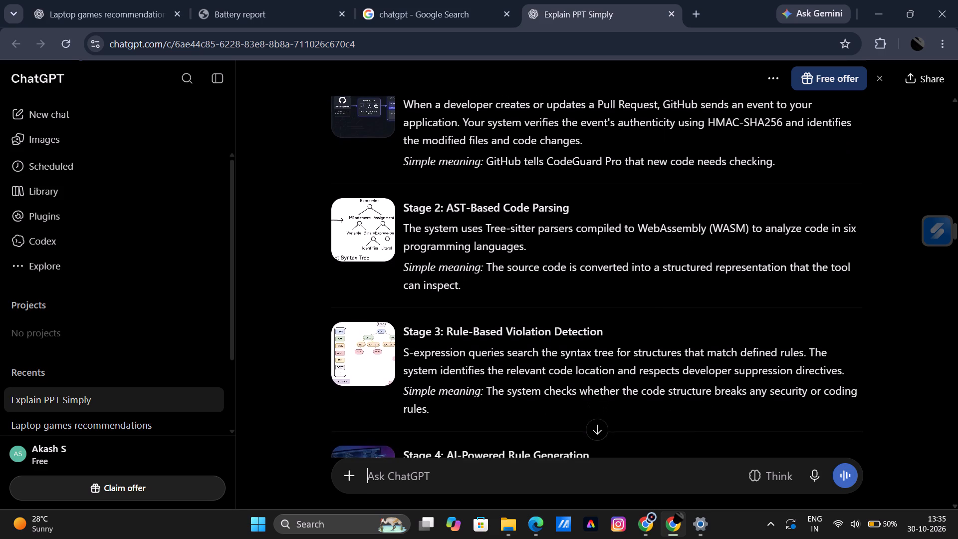
{"action": "scroll", "coordinate": [510, 273], "scroll_direction": "right", "scroll_amount": 1}
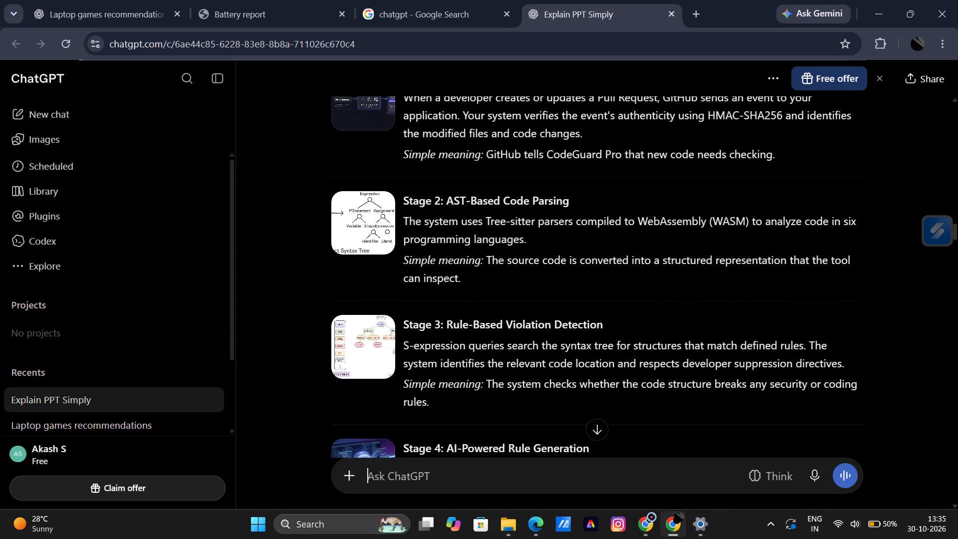
{"action": "scroll", "coordinate": [510, 273], "scroll_direction": "right", "scroll_amount": 1}
Read the Methodology explanation of Stage 3, Rule-Based Violation Detection, including its simple meaning.
{"action": "scroll", "coordinate": [510, 273], "scroll_direction": "down", "scroll_amount": 1}
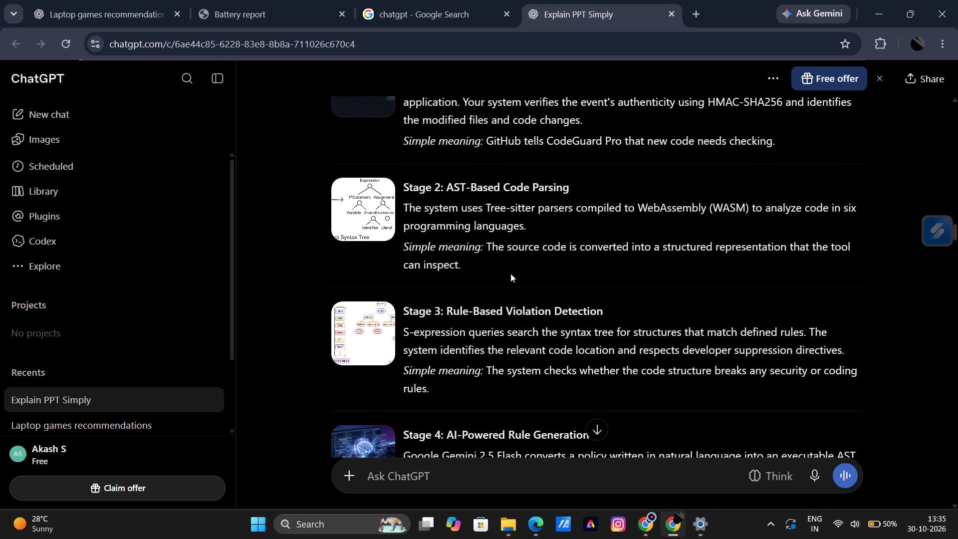
{"action": "scroll", "coordinate": [510, 273], "scroll_direction": "right", "scroll_amount": 1}
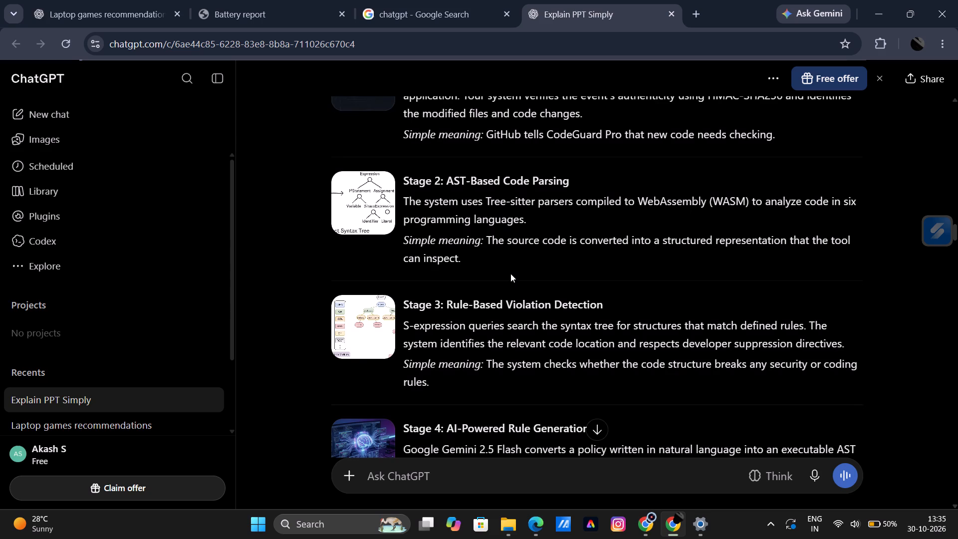
{"action": "scroll", "coordinate": [510, 273], "scroll_direction": "right", "scroll_amount": 2}
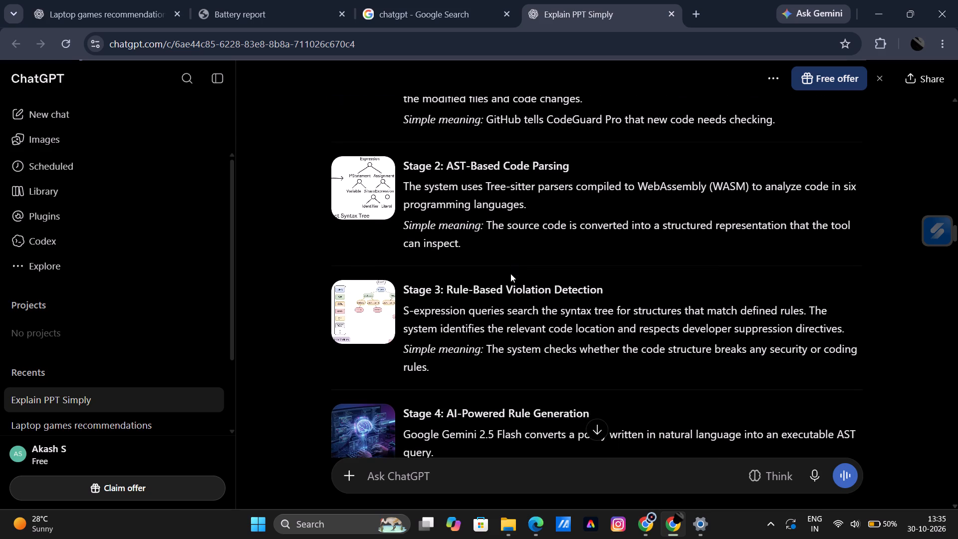
{"action": "scroll", "coordinate": [510, 273], "scroll_direction": "right", "scroll_amount": 2}
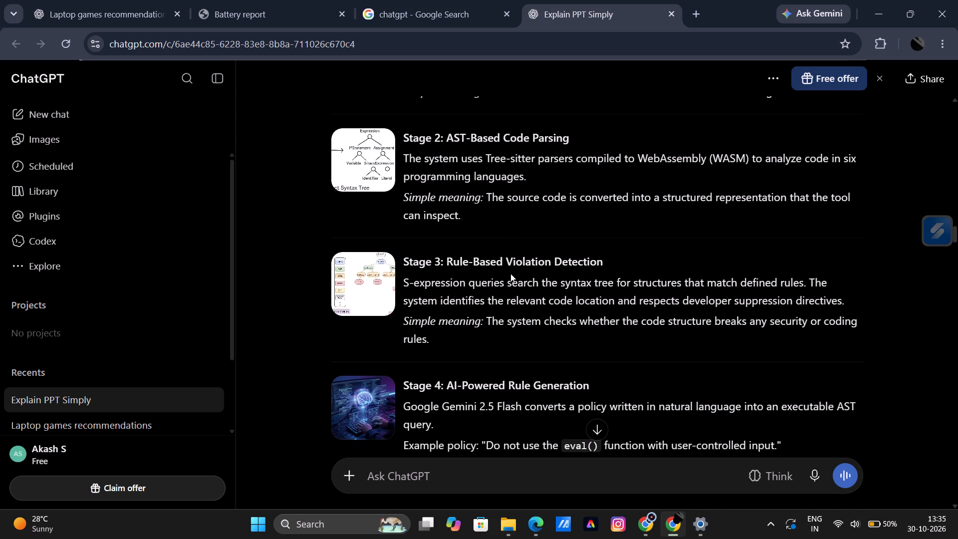
{"action": "scroll", "coordinate": [510, 273], "scroll_direction": "right", "scroll_amount": 2}
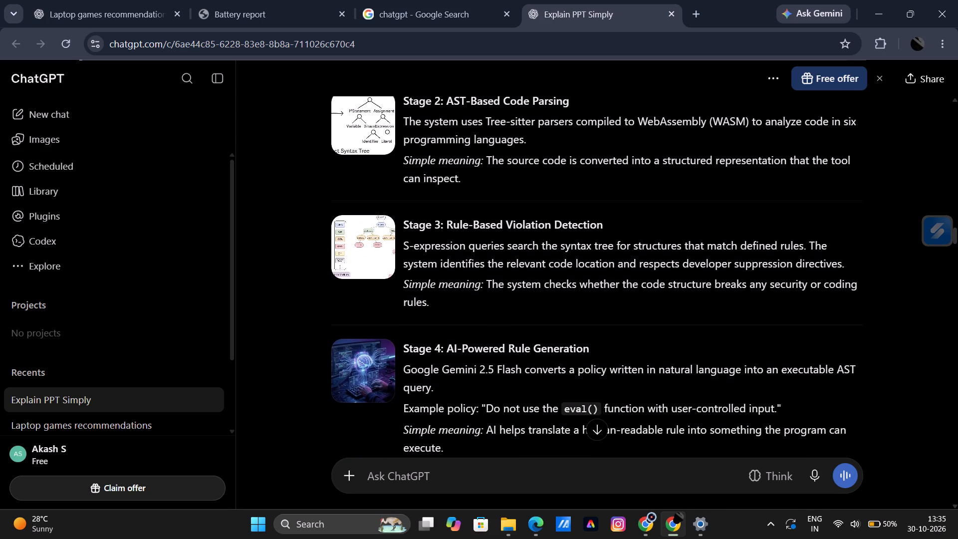
{"action": "scroll", "coordinate": [510, 273], "scroll_direction": "right", "scroll_amount": 3}
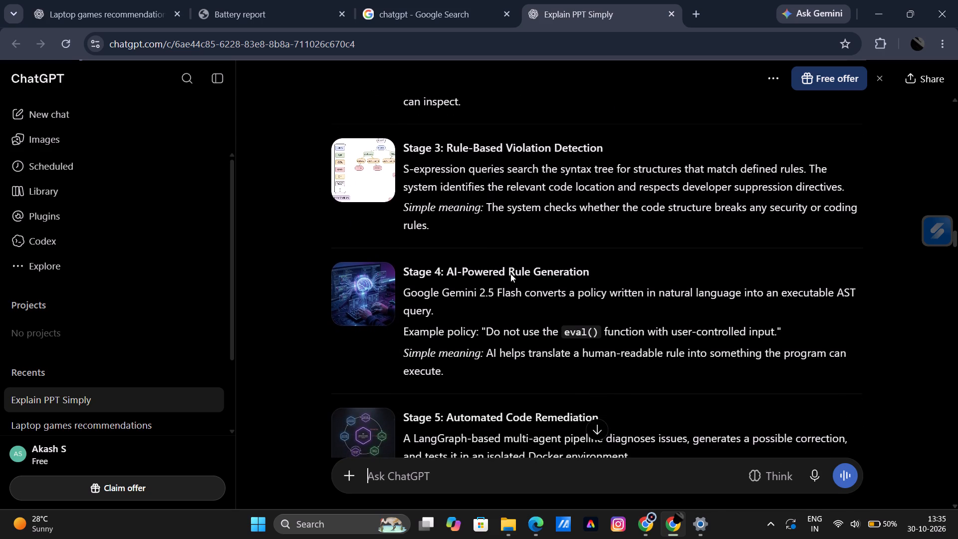
Read the Methodology explanations of Stage 4 AI-Powered Rule Generation, Stage 5 Automated Code Remediation and Stage 6 GitHub Feedback Integration.
{"action": "scroll", "coordinate": [510, 273], "scroll_direction": "right", "scroll_amount": 1}
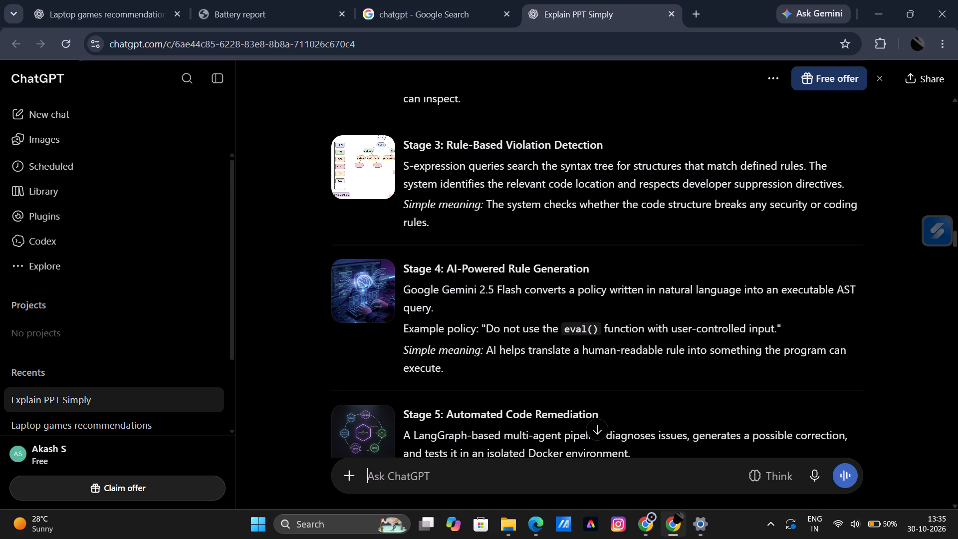
{"action": "scroll", "coordinate": [510, 273], "scroll_direction": "right", "scroll_amount": 1}
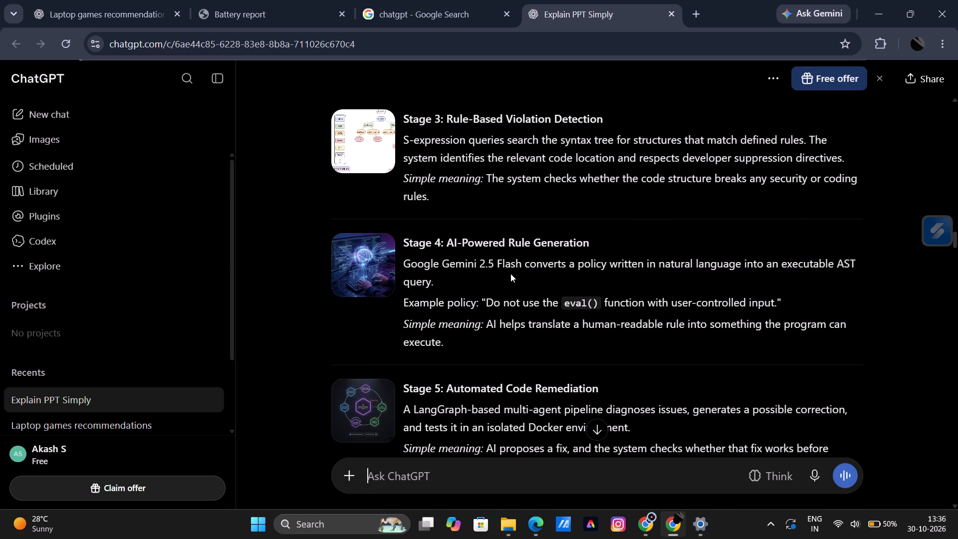
{"action": "scroll", "coordinate": [510, 273], "scroll_direction": "right", "scroll_amount": 1}
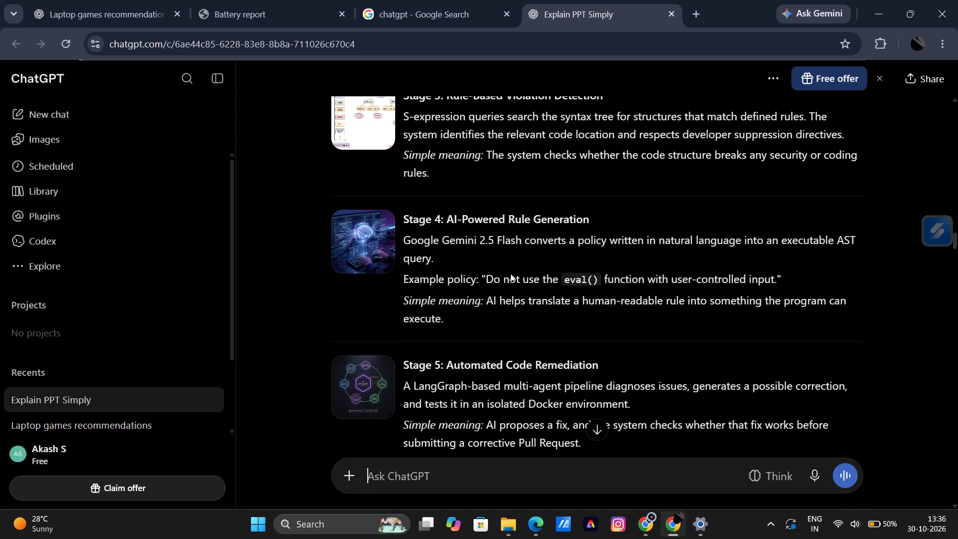
{"action": "scroll", "coordinate": [510, 273], "scroll_direction": "right", "scroll_amount": 2}
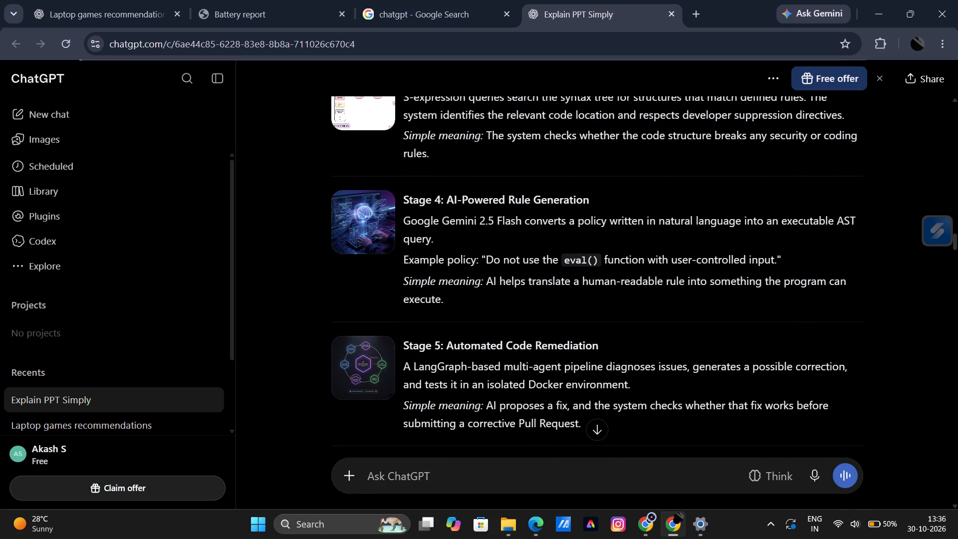
{"action": "scroll", "coordinate": [510, 273], "scroll_direction": "right", "scroll_amount": 2}
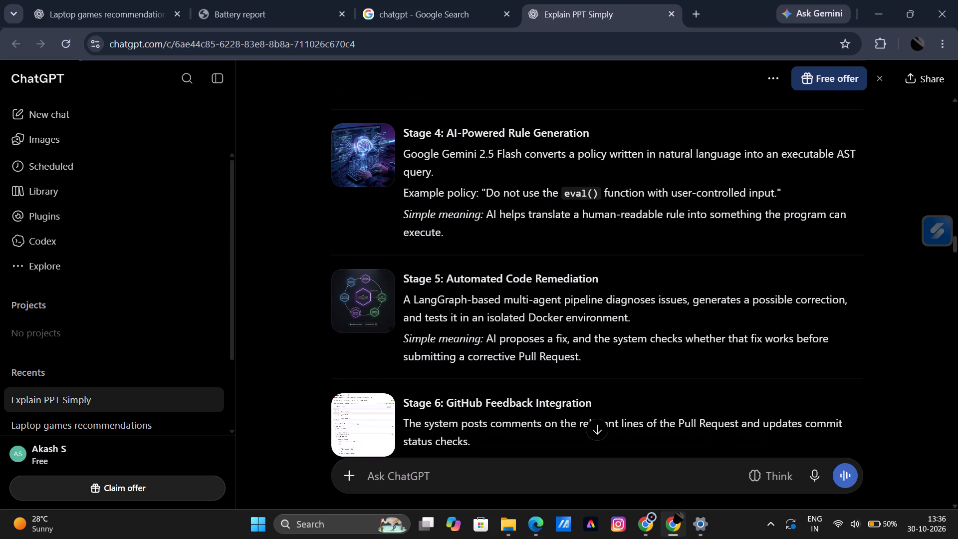
{"action": "scroll", "coordinate": [510, 273], "scroll_direction": "right", "scroll_amount": 1}
{"action": "scroll", "coordinate": [510, 273], "scroll_direction": "down", "scroll_amount": 2}
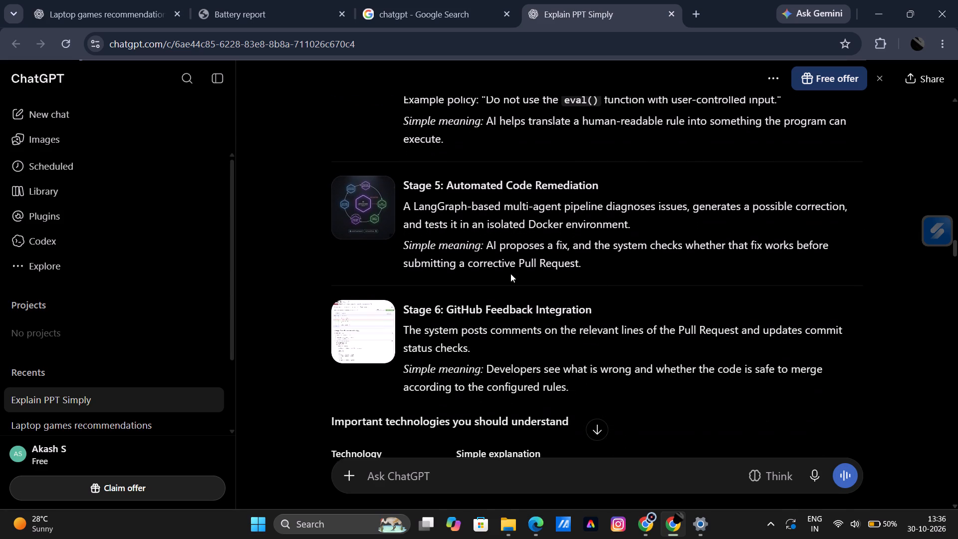
Look through the table of important technologies and the start of the Slide 8 (Data Flow Diagram) explanation.
{"action": "scroll", "coordinate": [510, 273], "scroll_direction": "down", "scroll_amount": 1}
{"action": "scroll", "coordinate": [510, 273], "scroll_direction": "right", "scroll_amount": 2}
{"action": "scroll", "coordinate": [510, 273], "scroll_direction": "down", "scroll_amount": 1}
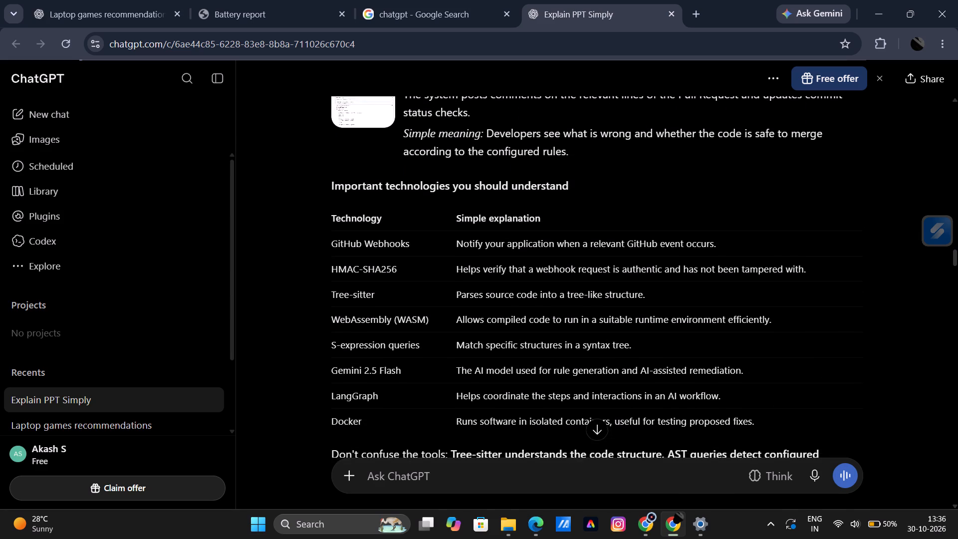
{"action": "scroll", "coordinate": [510, 273], "scroll_direction": "down", "scroll_amount": 2}
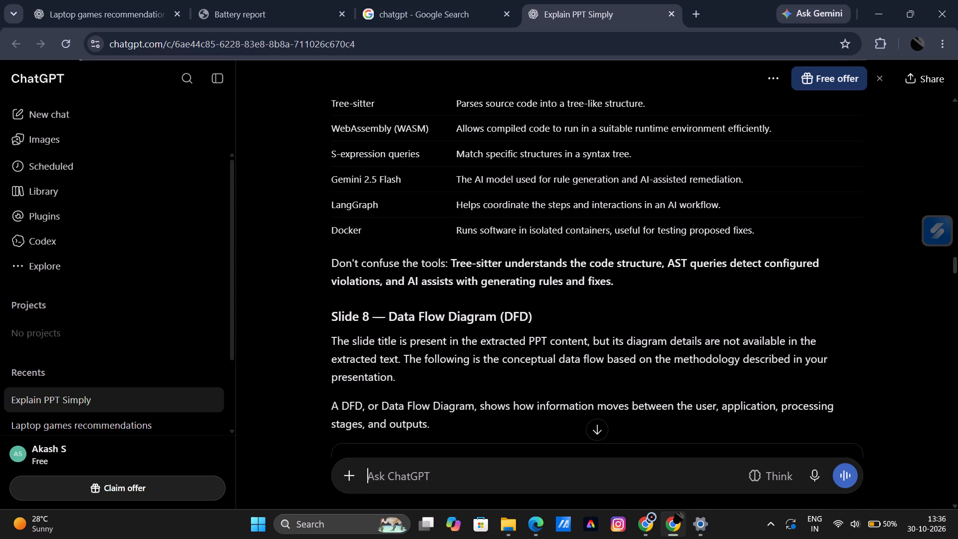
Switch to the desktop and open the "aha" presentation in PowerPoint.
{"action": "left_click", "coordinate": [873, 6]}
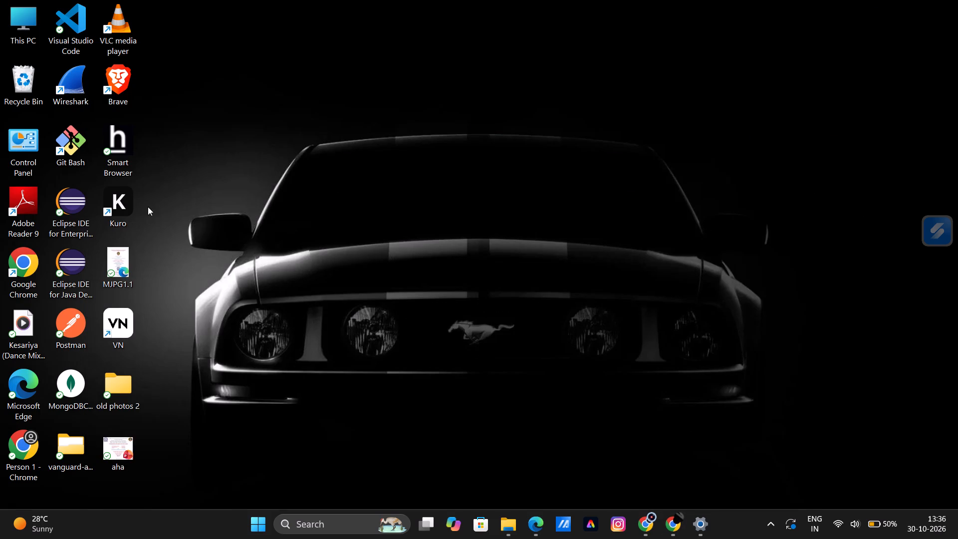
{"action": "left_click", "coordinate": [113, 445]}
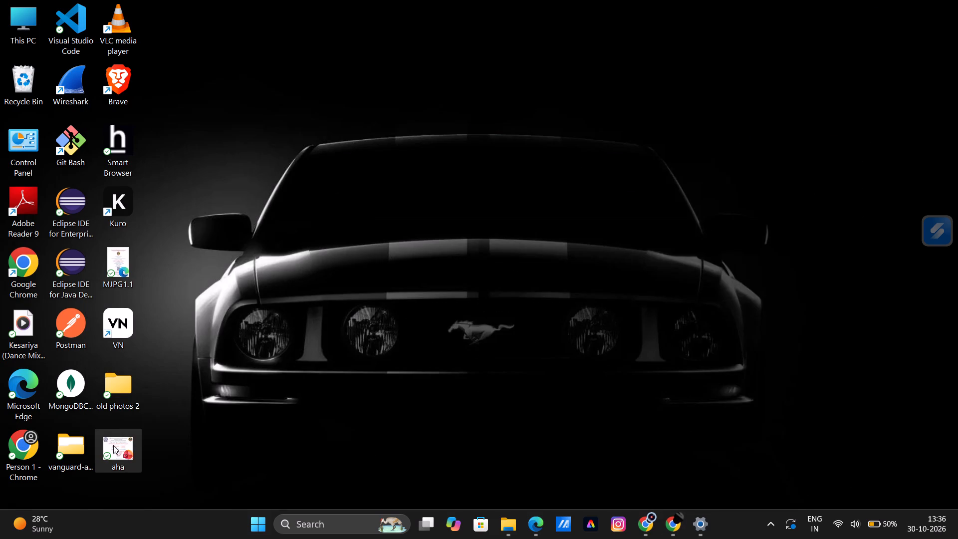
{"action": "left_click", "coordinate": [113, 445]}
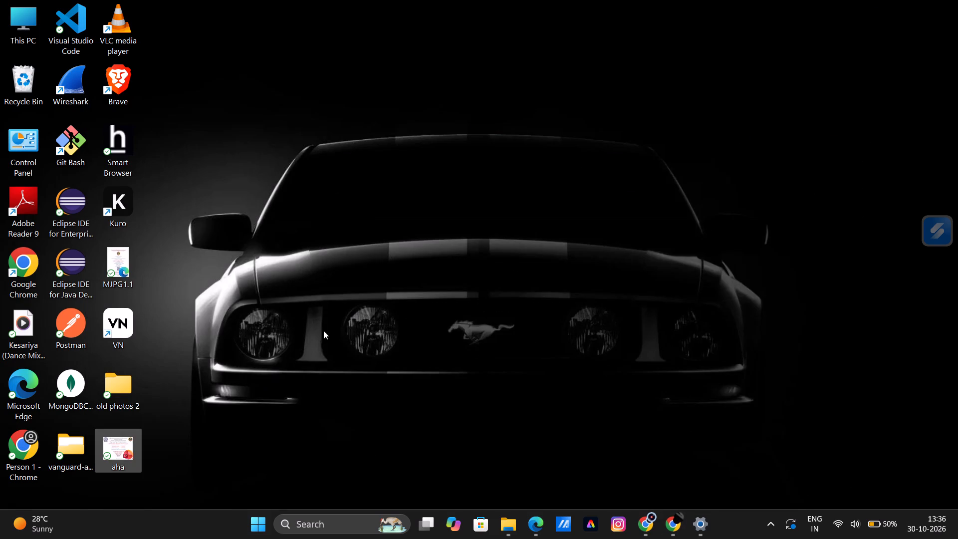
{"action": "double_click", "coordinate": [111, 452]}
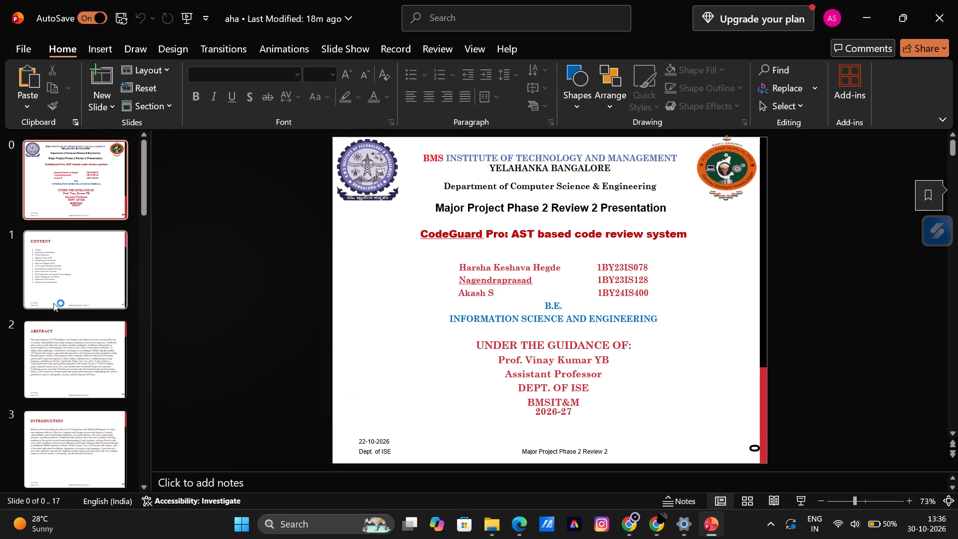
Go through the presentation's slides to the Methodology and Data Flow Diagram (DFD) slides and compare the two.
{"action": "left_click", "coordinate": [53, 303]}
{"action": "key", "text": "Down"}
{"action": "key", "text": "Down"}
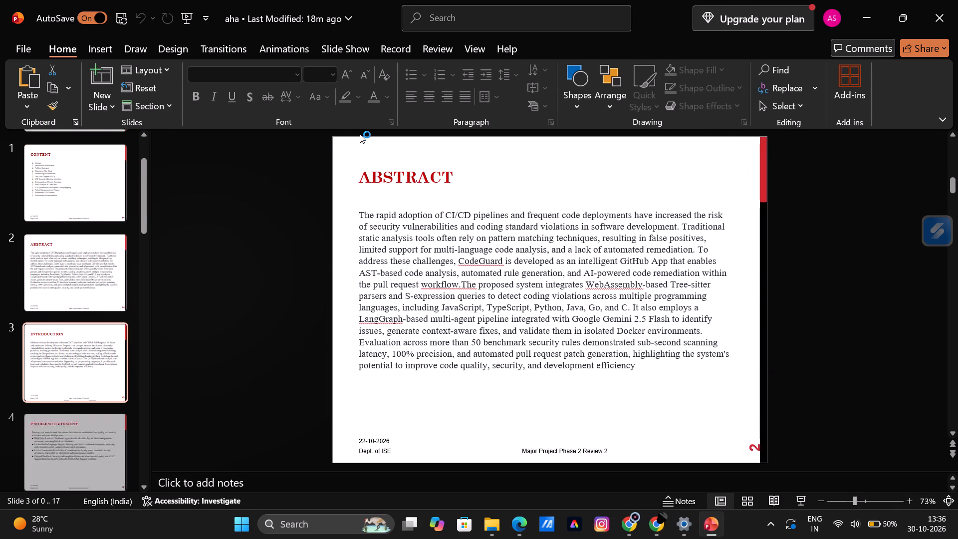
{"action": "key", "text": "Down"}
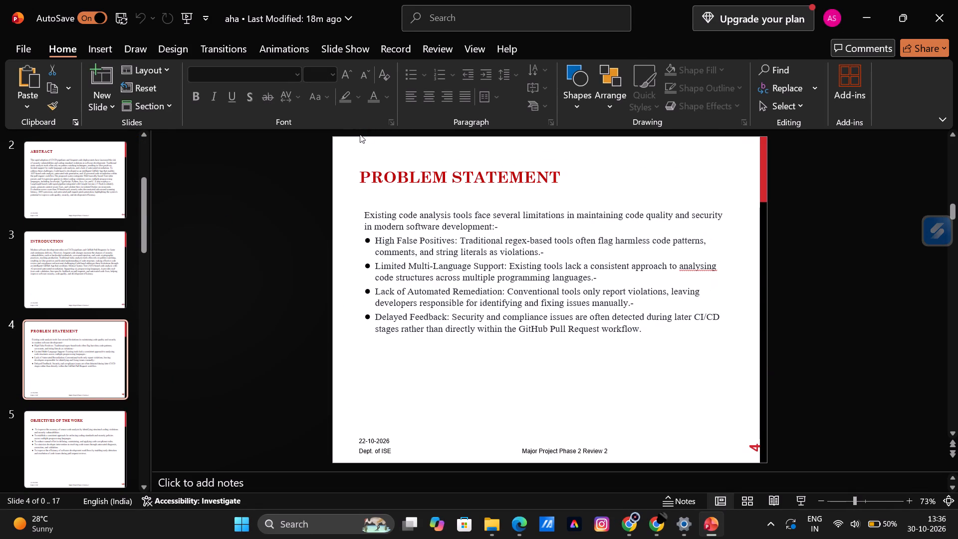
{"action": "key", "text": "Down"}
{"action": "key", "text": "Down"}
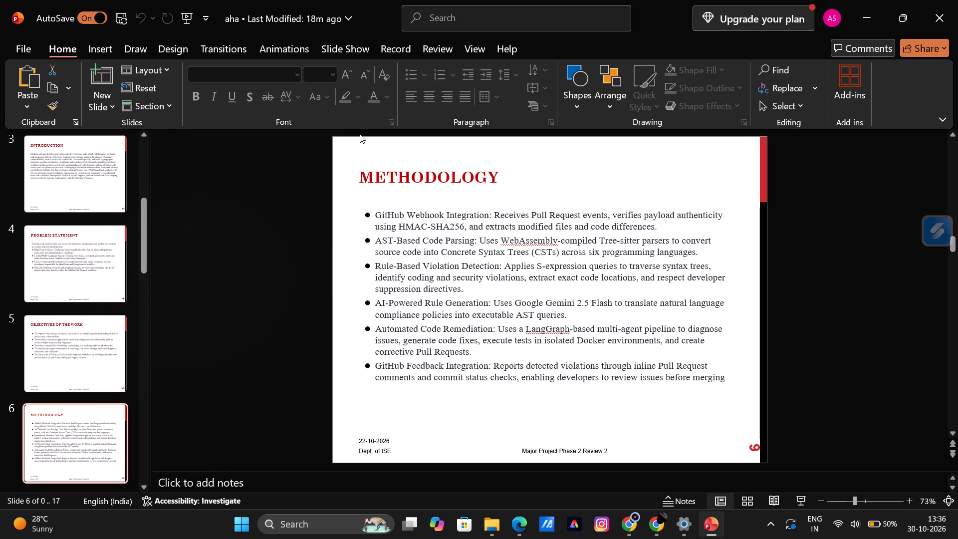
{"action": "key", "text": "Down"}
{"action": "key", "text": "Up"}
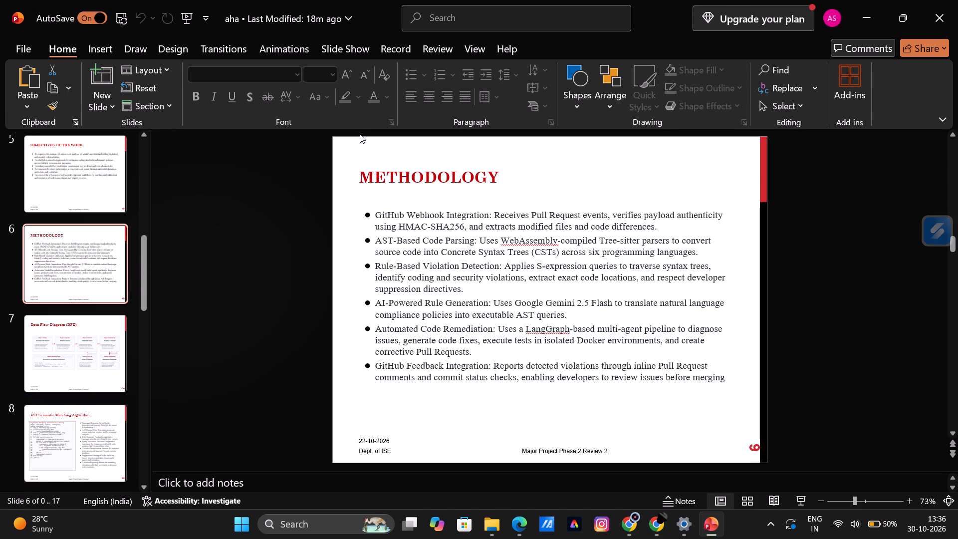
{"action": "key", "text": "Down"}
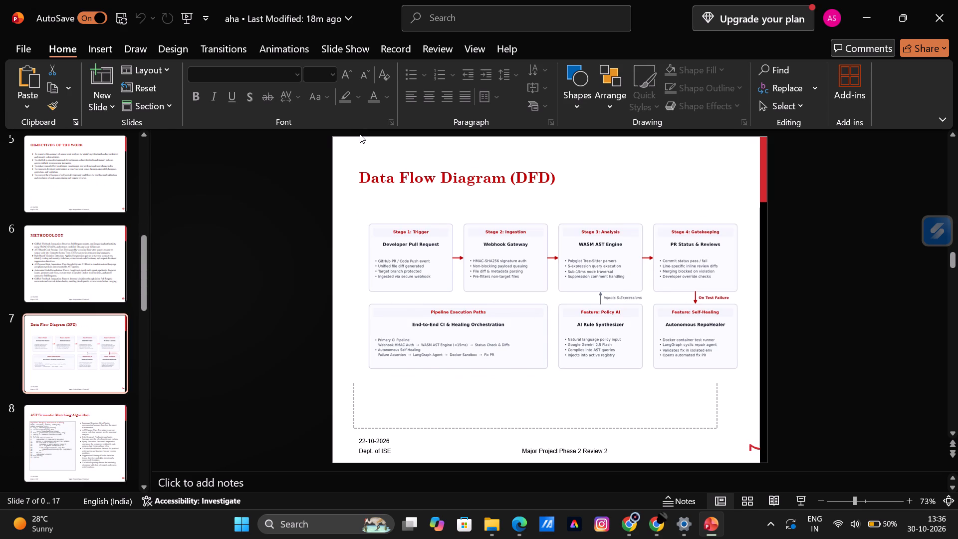